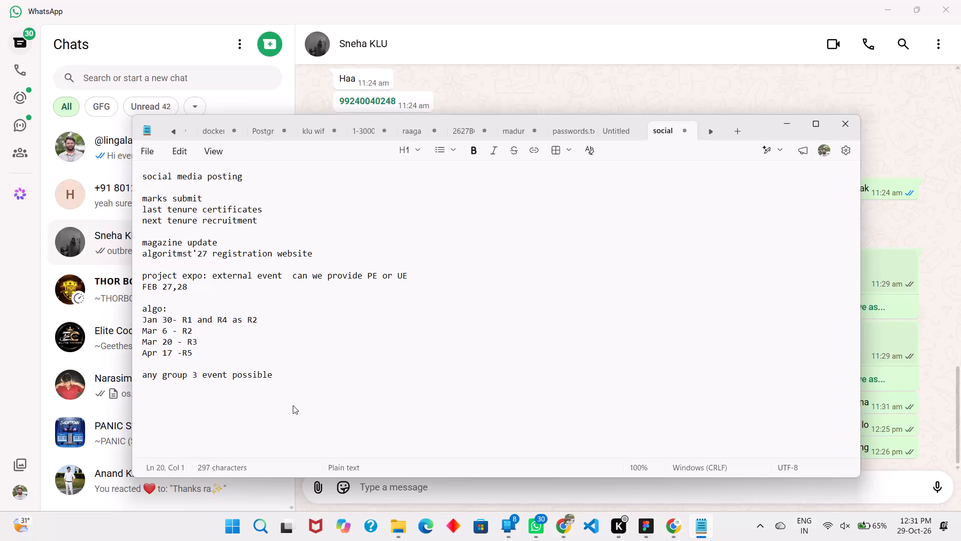
Add the amounts 20000 and 10000 on separate lines at the end of the social note, below the group 3 event line.
{"action": "left_click", "coordinate": [300, 399]}
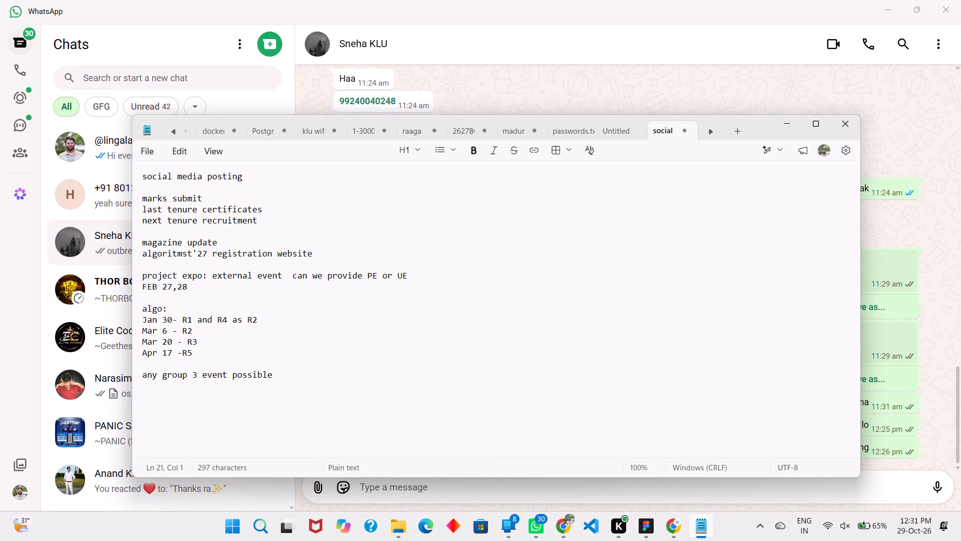
{"action": "type", "text": "20000"}
{"action": "key", "text": "Return"}
{"action": "type", "text": "5000"}
{"action": "key", "text": "Return"}
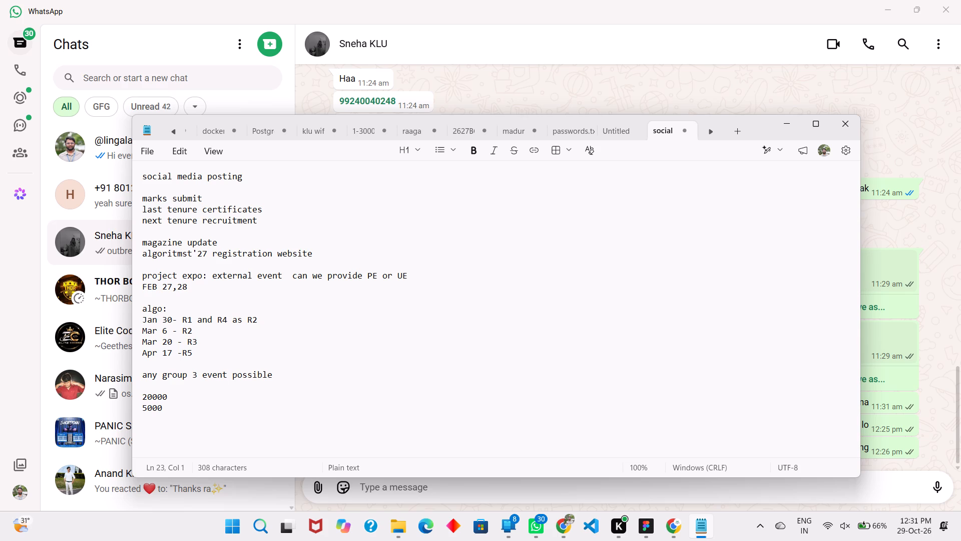
{"action": "key", "text": "BackSpace"}
{"action": "key", "text": "BackSpace"}
{"action": "key", "text": "BackSpace"}
{"action": "key", "text": "BackSpace"}
{"action": "key", "text": "BackSpace"}
{"action": "type", "text": "10000"}
{"action": "key", "text": "Return"}
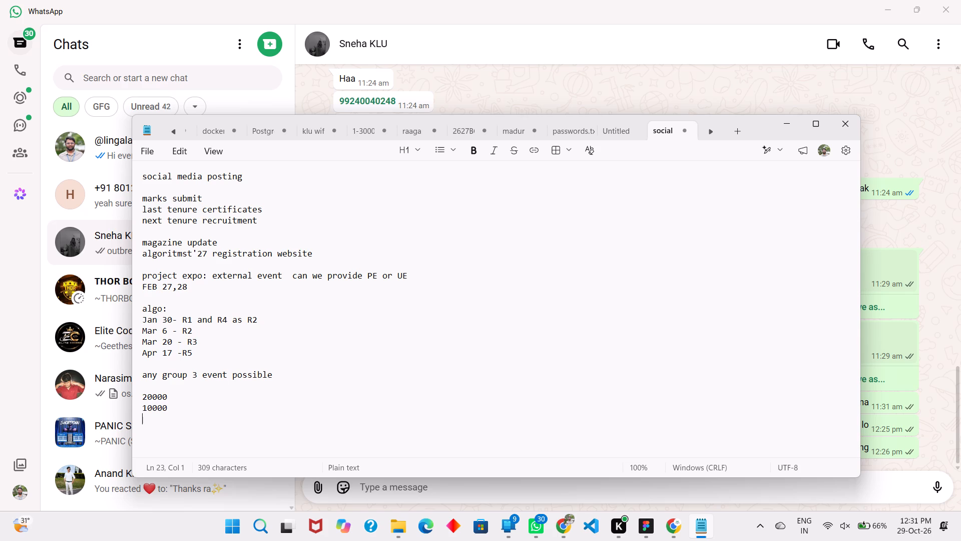
Add two lines reading 2.5 each beneath the 10000 amount.
{"action": "type", "text": "2.5"}
{"action": "key", "text": "Return"}
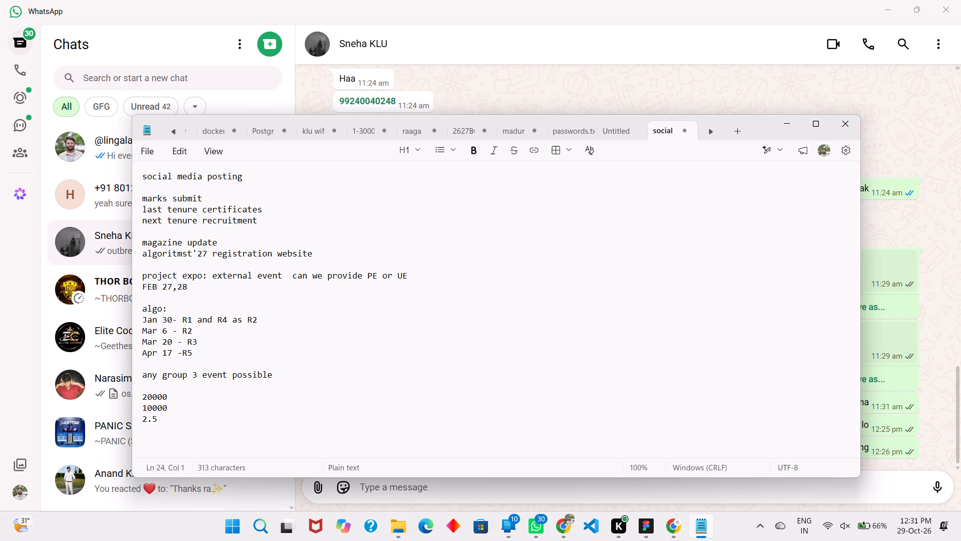
{"action": "type", "text": "2.5"}
{"action": "key", "text": "Return"}
{"action": "key", "text": "Up"}
{"action": "key", "text": "Down"}
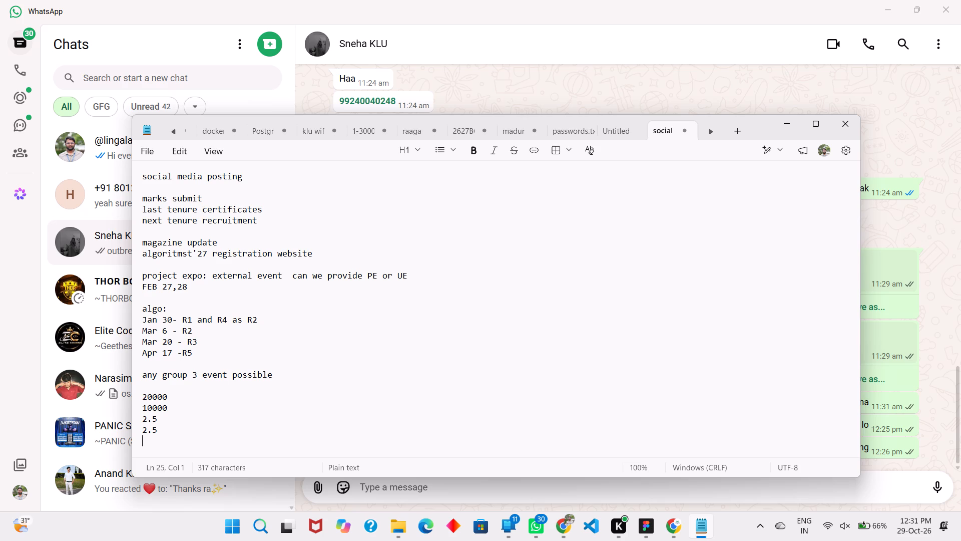
Insert the calculation 100*2 on its own line directly below "any group 3 event possible", keeping a blank line above 20000.
{"action": "left_click", "coordinate": [289, 388]}
{"action": "key", "text": "Return"}
{"action": "key", "text": "Up"}
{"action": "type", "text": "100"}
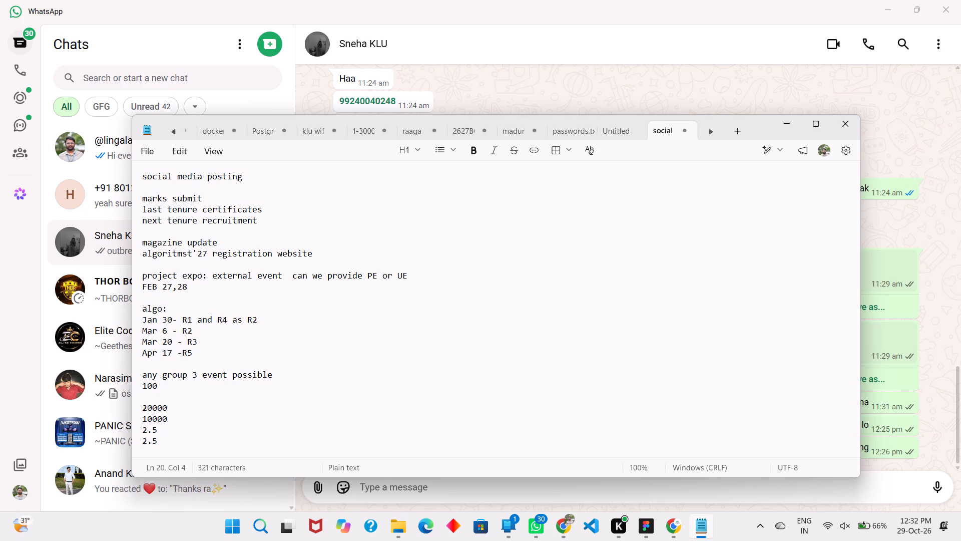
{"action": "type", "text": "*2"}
Extend the calculation below "any group 3 event possible" so the line reads "100*200 members".
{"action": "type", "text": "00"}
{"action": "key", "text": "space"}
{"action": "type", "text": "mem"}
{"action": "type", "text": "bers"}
Switch to the Chrome window showing the Google search for recruitment.
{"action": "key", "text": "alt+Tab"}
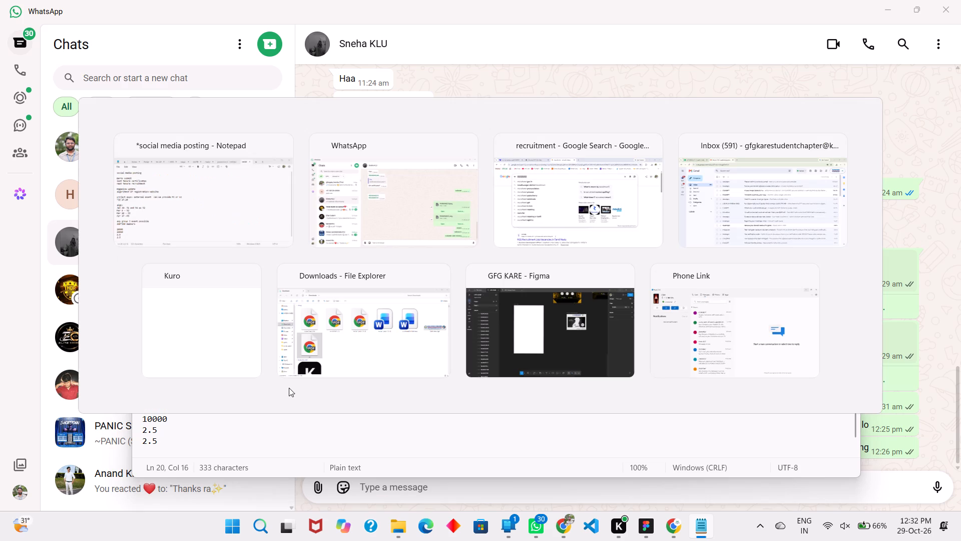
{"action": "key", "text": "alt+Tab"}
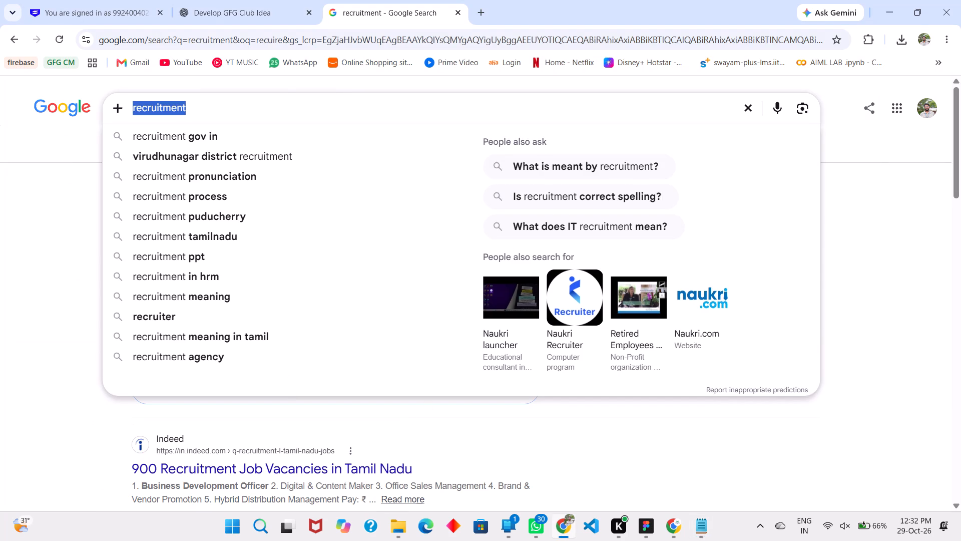
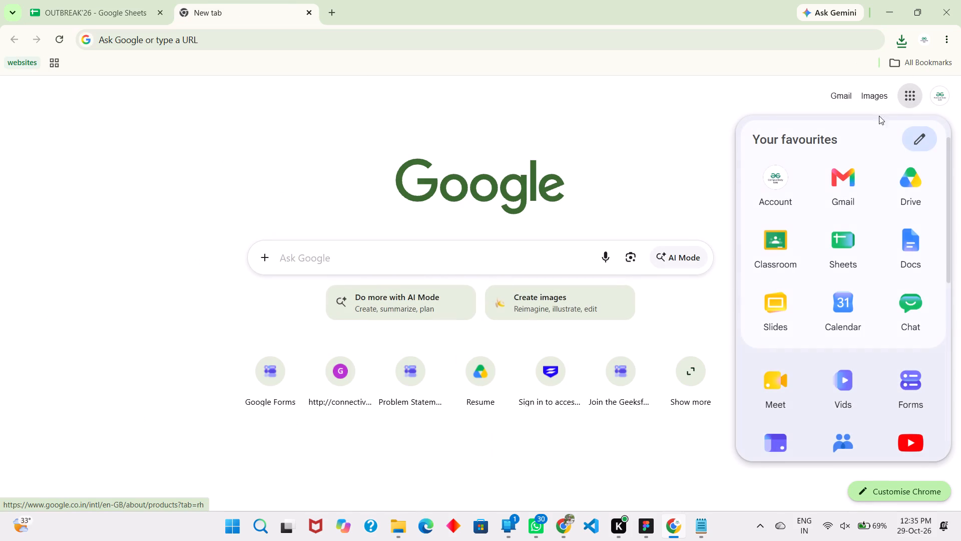
Open the club account's Google Drive and look through the suggested folders and files on its home page.
{"action": "left_click", "coordinate": [914, 178]}
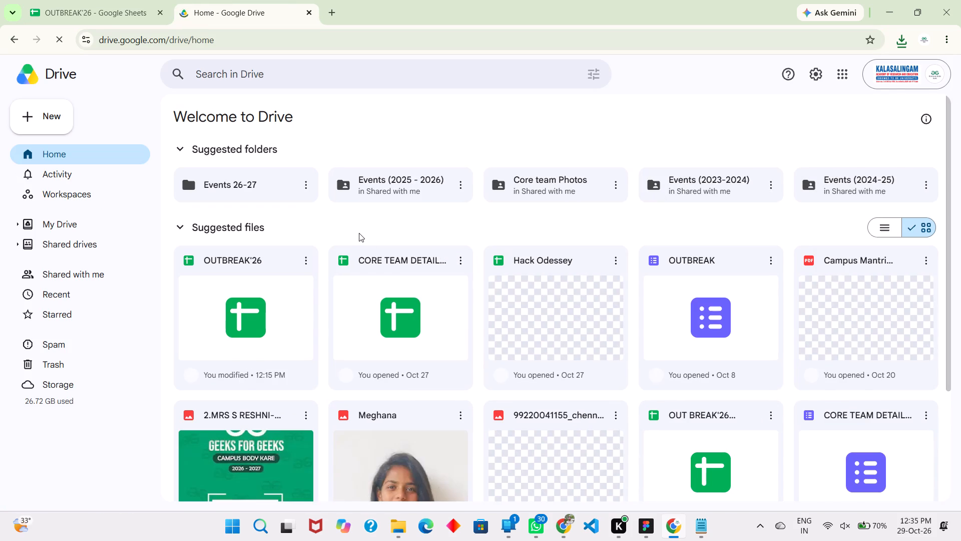
{"action": "scroll", "coordinate": [359, 233], "scroll_direction": "down", "scroll_amount": 2}
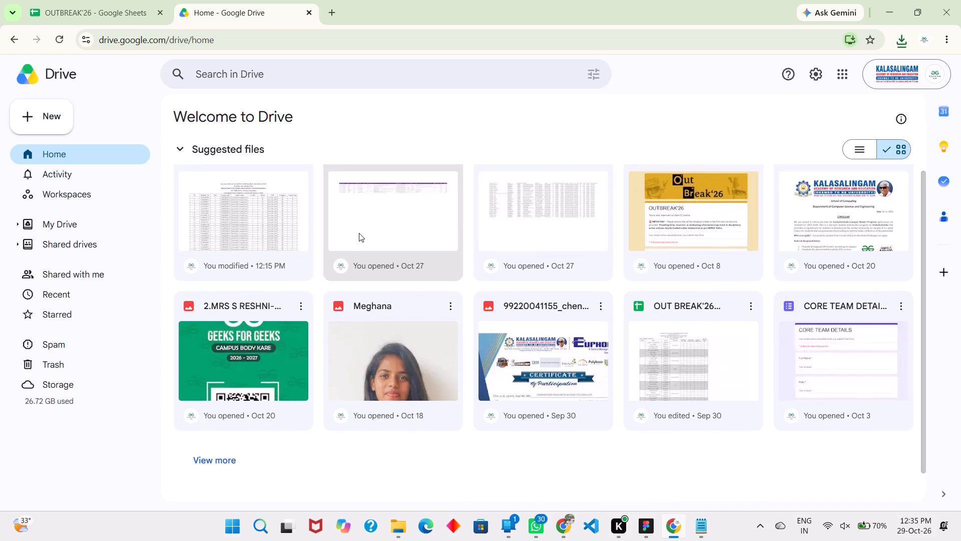
{"action": "scroll", "coordinate": [359, 233], "scroll_direction": "down", "scroll_amount": 6}
{"action": "scroll", "coordinate": [359, 233], "scroll_direction": "up", "scroll_amount": 5}
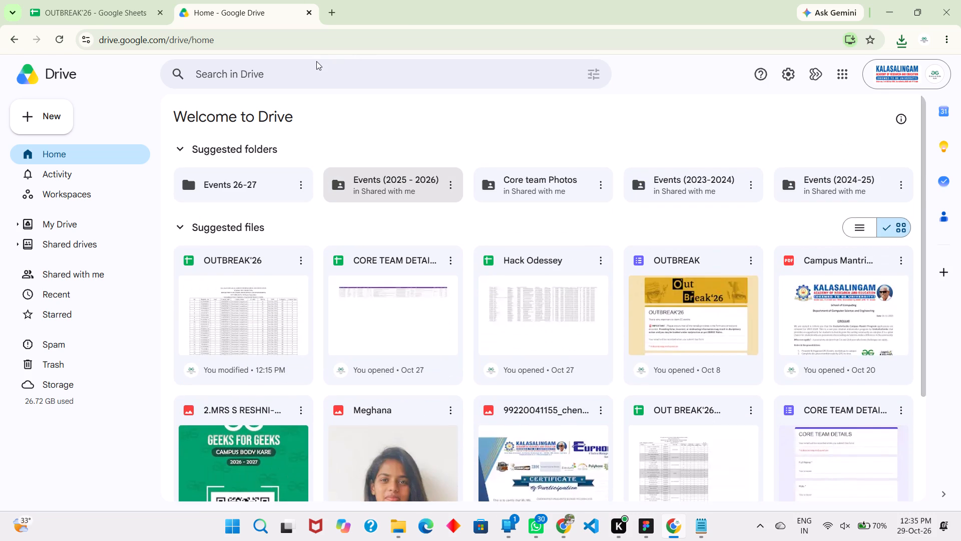
Search Drive for "circular" and show all matching results.
{"action": "left_click", "coordinate": [316, 64]}
{"action": "type", "text": "cir"}
{"action": "type", "text": "cular"}
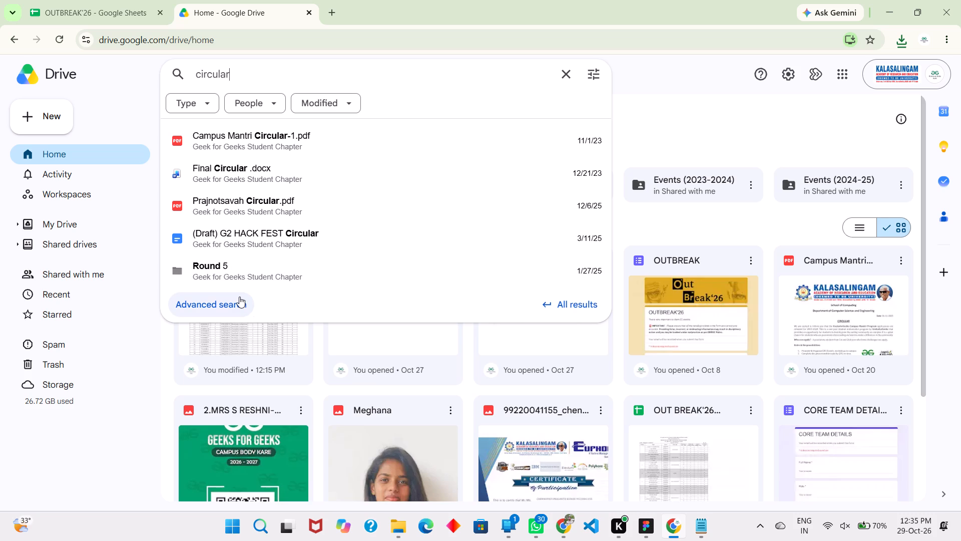
{"action": "left_click", "coordinate": [571, 303]}
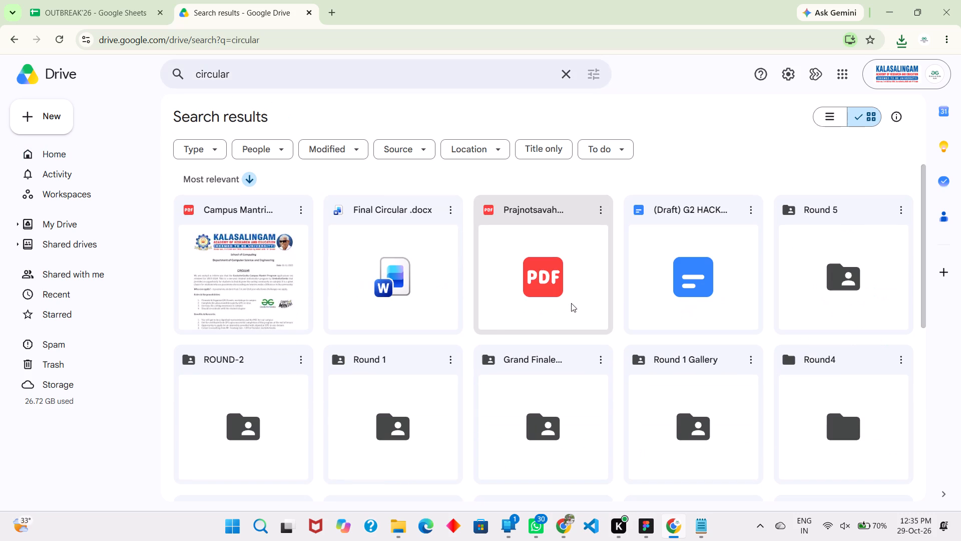
{"action": "scroll", "coordinate": [715, 161], "scroll_direction": "down", "scroll_amount": 1}
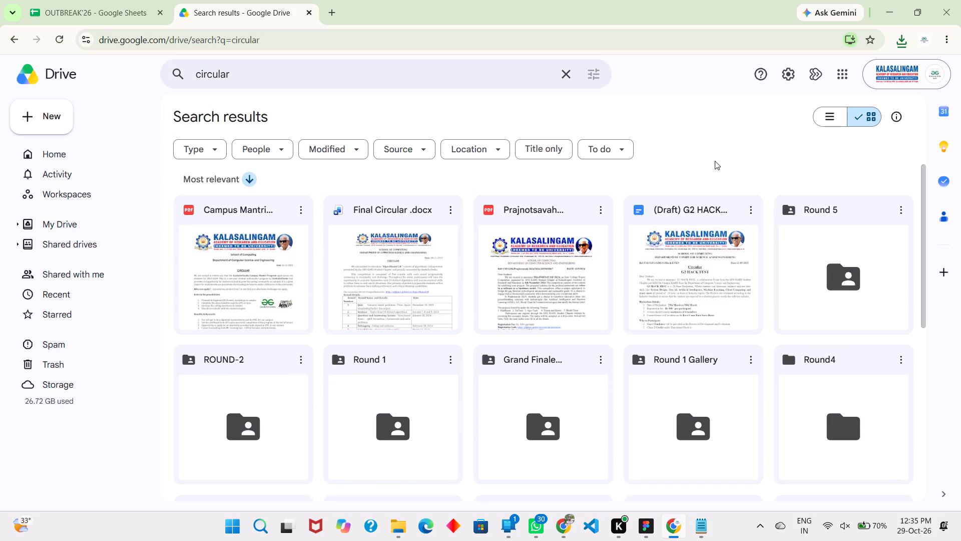
{"action": "scroll", "coordinate": [715, 161], "scroll_direction": "down", "scroll_amount": 1}
Open Final Circular .docx from the search results and look over its pages.
{"action": "left_click", "coordinate": [432, 264]}
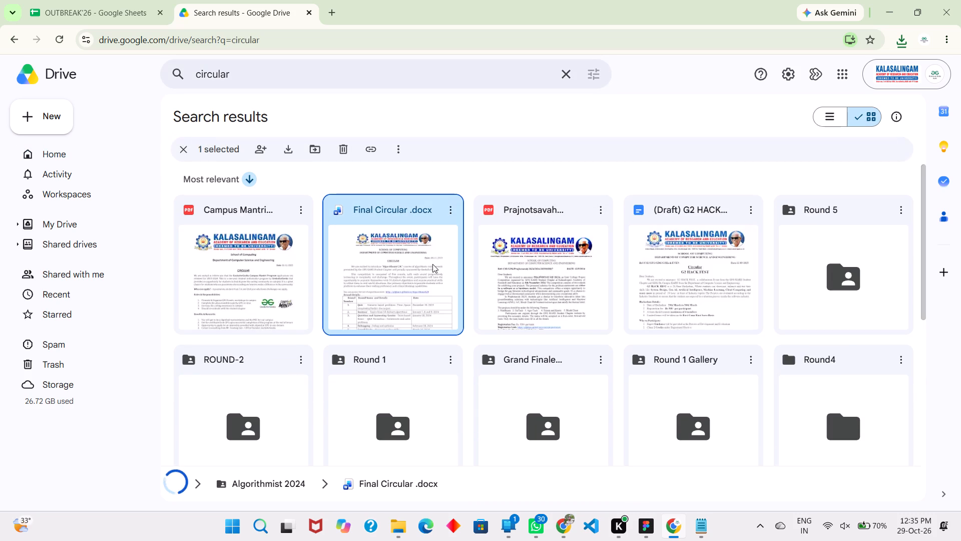
{"action": "double_click", "coordinate": [432, 264]}
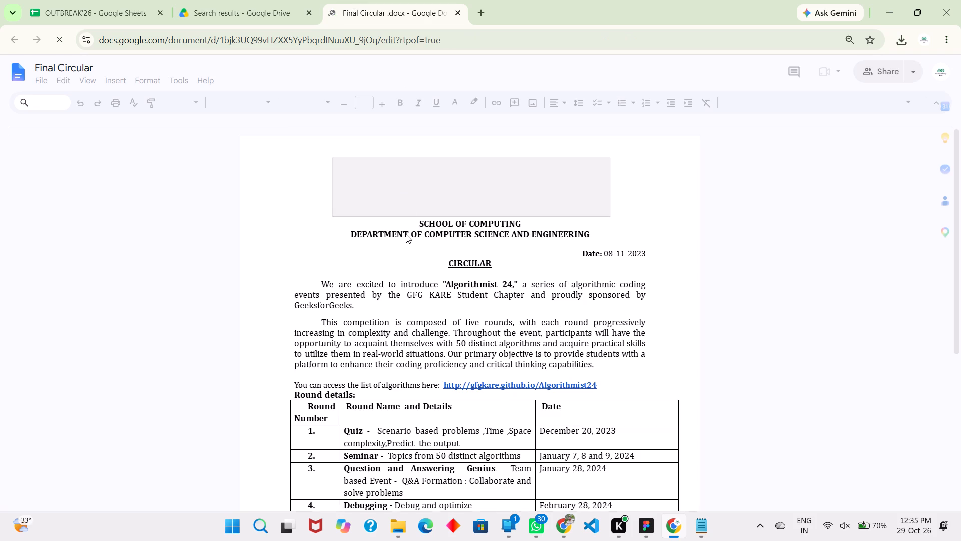
{"action": "scroll", "coordinate": [406, 234], "scroll_direction": "down", "scroll_amount": 9}
{"action": "scroll", "coordinate": [406, 234], "scroll_direction": "up", "scroll_amount": 4}
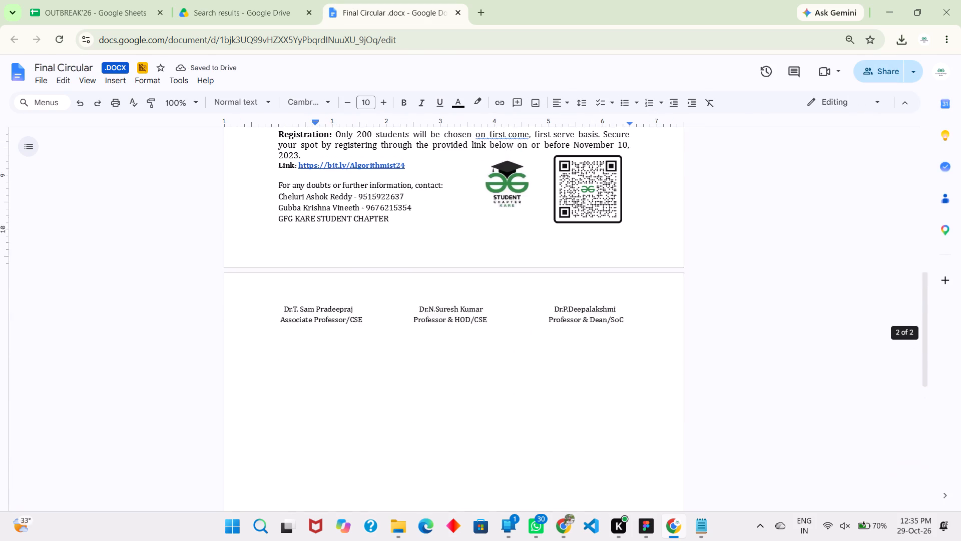
{"action": "scroll", "coordinate": [406, 234], "scroll_direction": "up", "scroll_amount": 6}
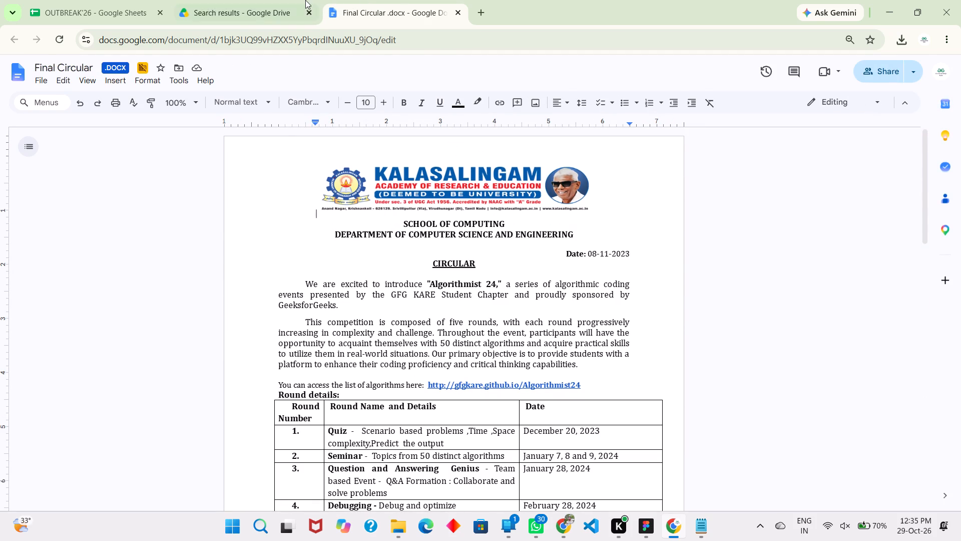
Download Final Circular .docx from the Drive search results, and close the Drive and circular document tabs.
{"action": "left_click", "coordinate": [305, 0]}
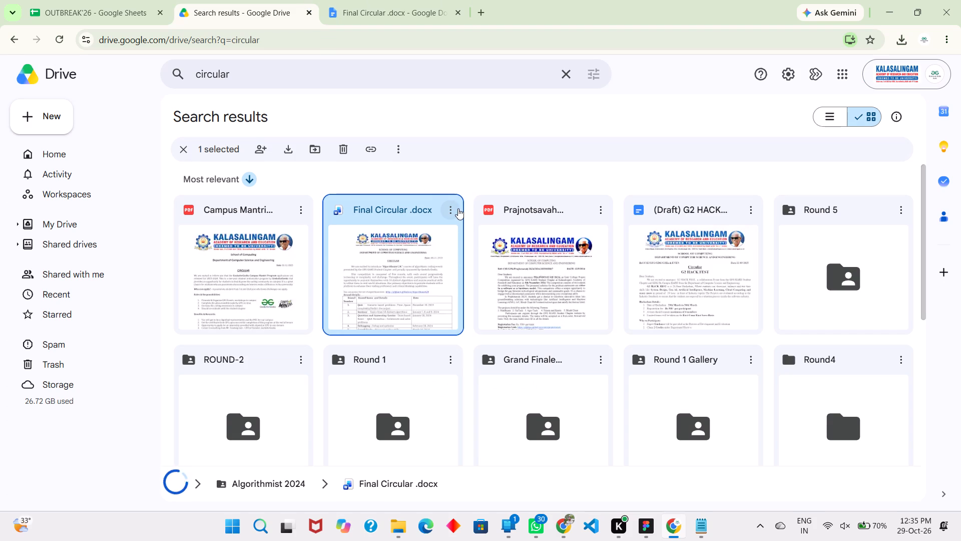
{"action": "left_click", "coordinate": [458, 208]}
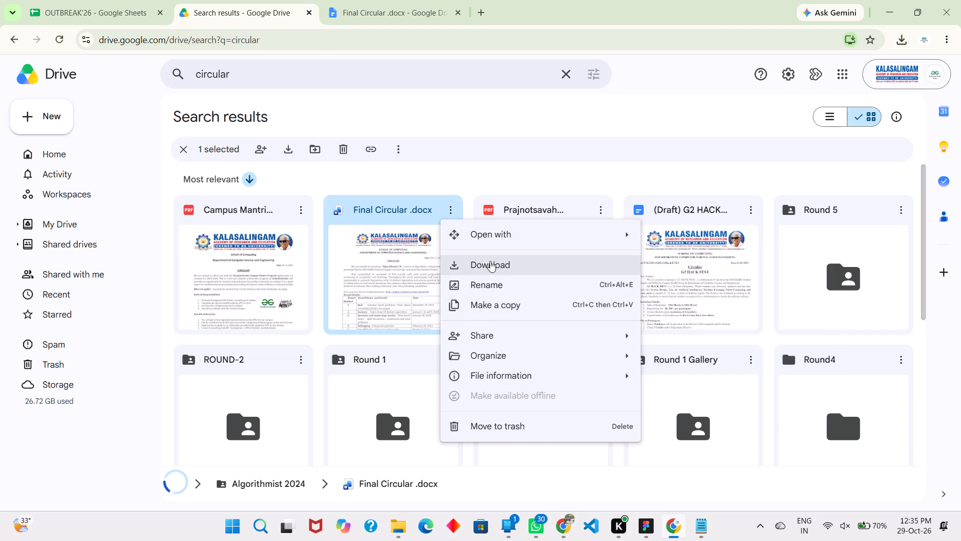
{"action": "left_click", "coordinate": [489, 261]}
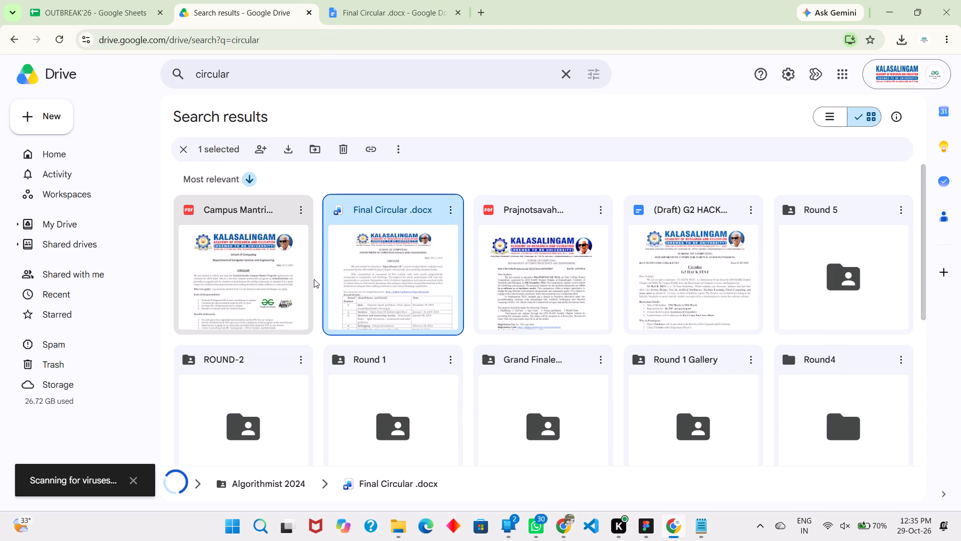
{"action": "scroll", "coordinate": [462, 303], "scroll_direction": "right", "scroll_amount": 1}
{"action": "scroll", "coordinate": [462, 303], "scroll_direction": "down", "scroll_amount": 3}
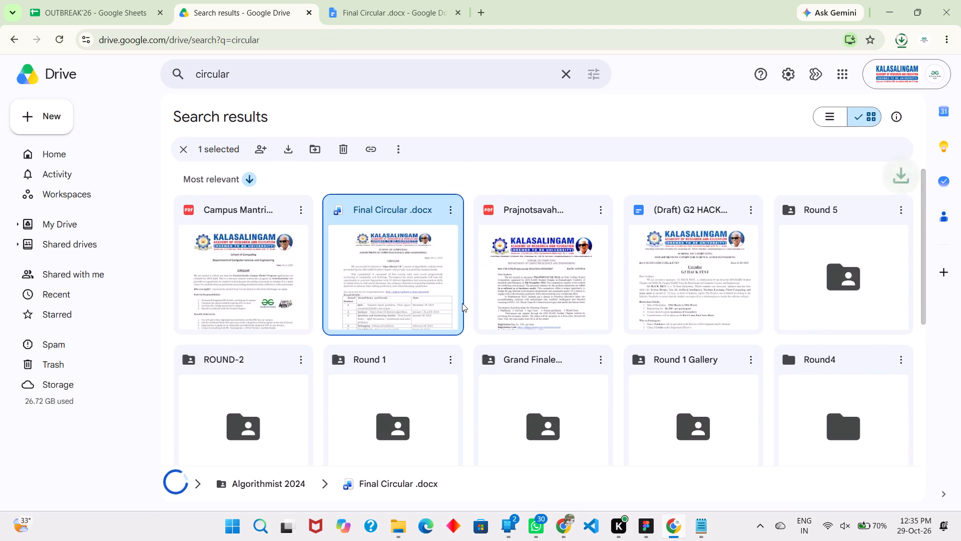
{"action": "scroll", "coordinate": [462, 303], "scroll_direction": "down", "scroll_amount": 6}
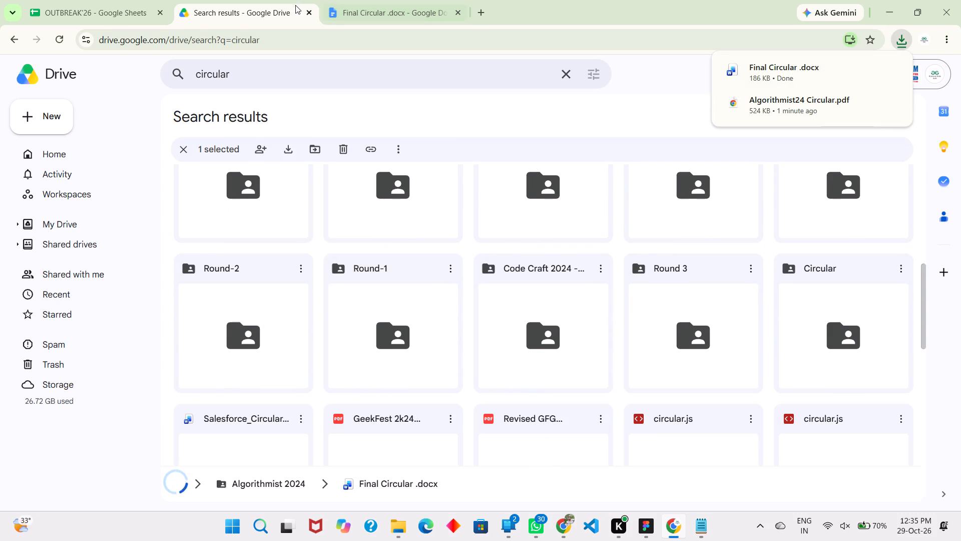
{"action": "left_click", "coordinate": [313, 13]}
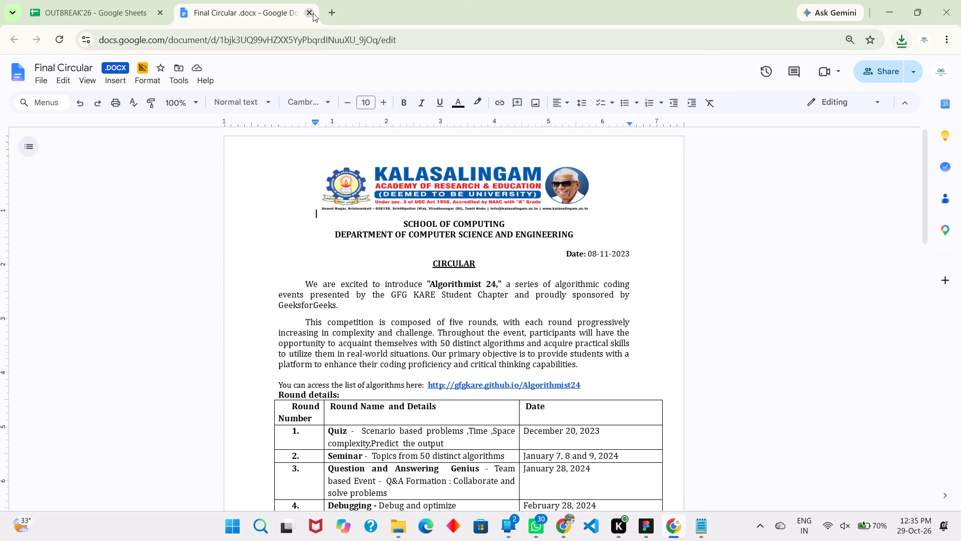
{"action": "left_click", "coordinate": [313, 13]}
Open the downloaded Final Circular document in Word and enable editing.
{"action": "left_click", "coordinate": [896, 39]}
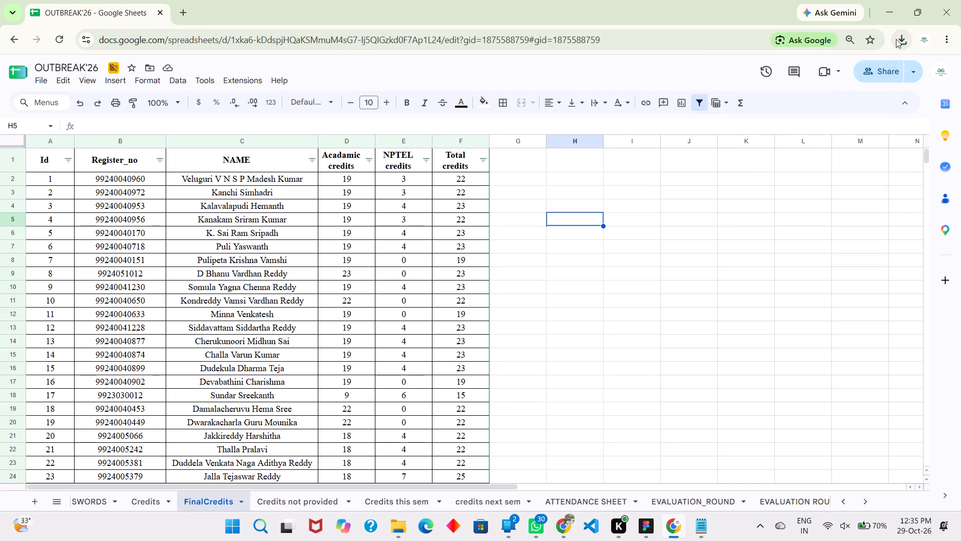
{"action": "left_click", "coordinate": [741, 97]}
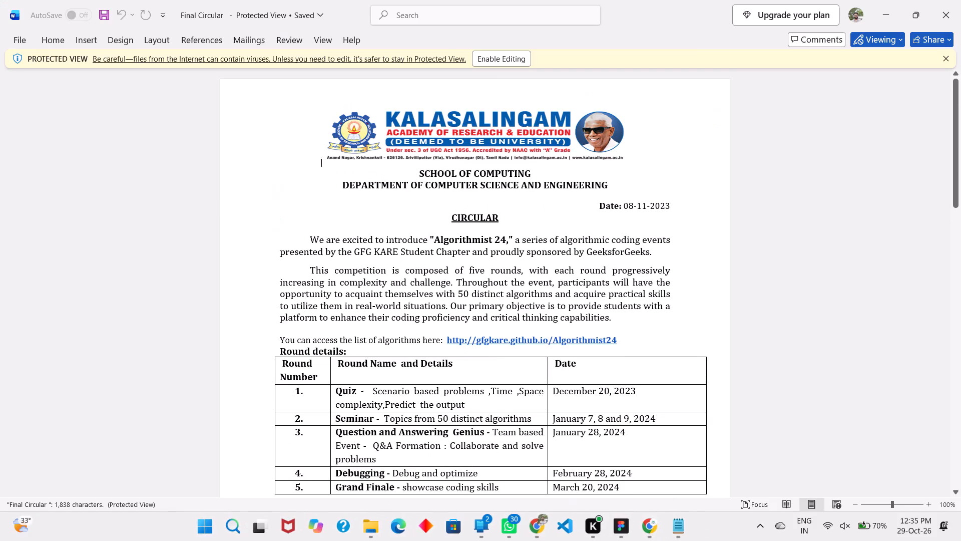
{"action": "scroll", "coordinate": [577, 316], "scroll_direction": "up", "scroll_amount": 1}
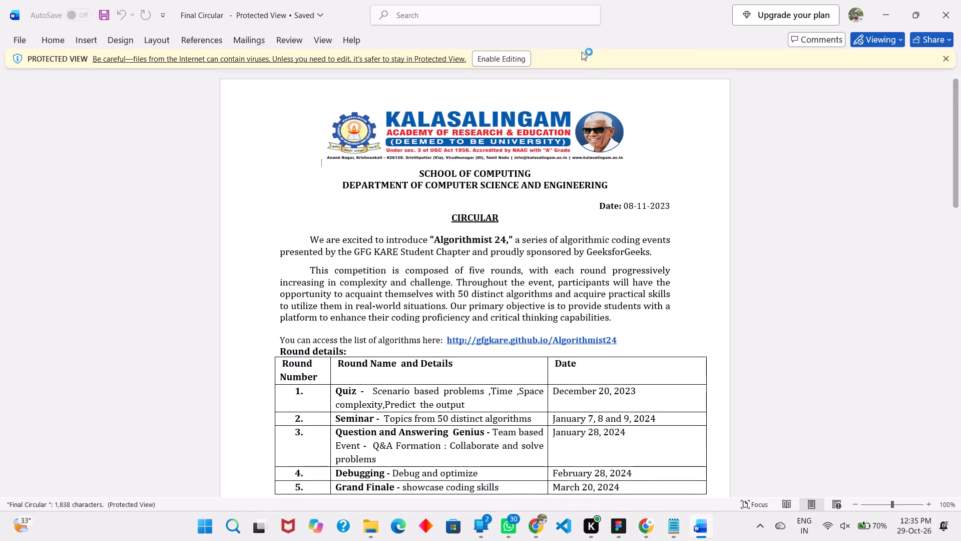
{"action": "left_click", "coordinate": [509, 51]}
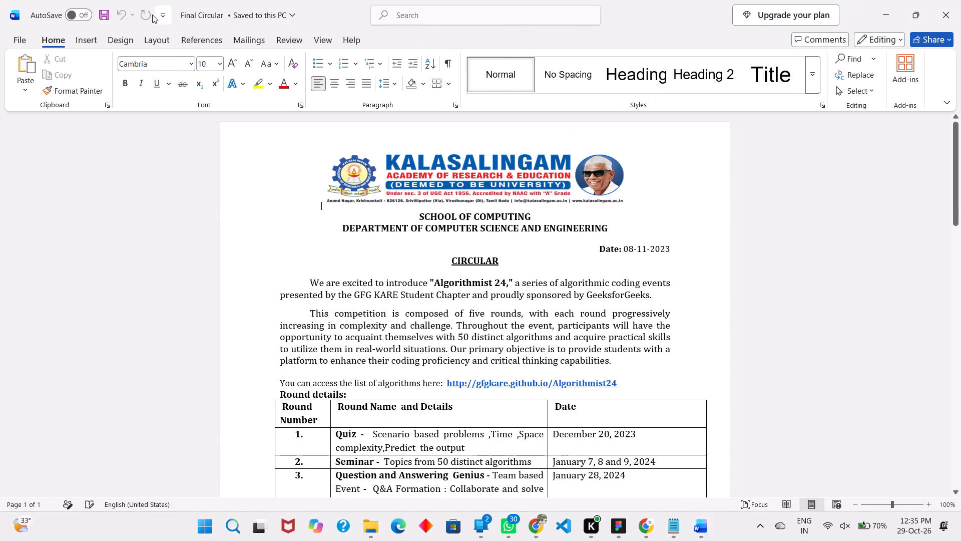
Turn on AutoSave for the circular by uploading it to the personal OneDrive.
{"action": "left_click", "coordinate": [85, 14]}
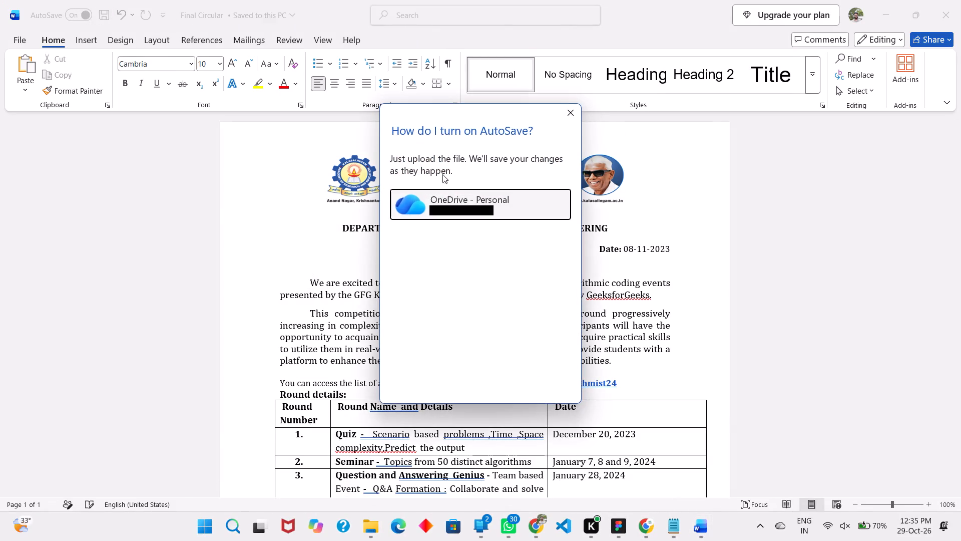
{"action": "left_click", "coordinate": [426, 204]}
{"action": "left_click", "coordinate": [426, 204]}
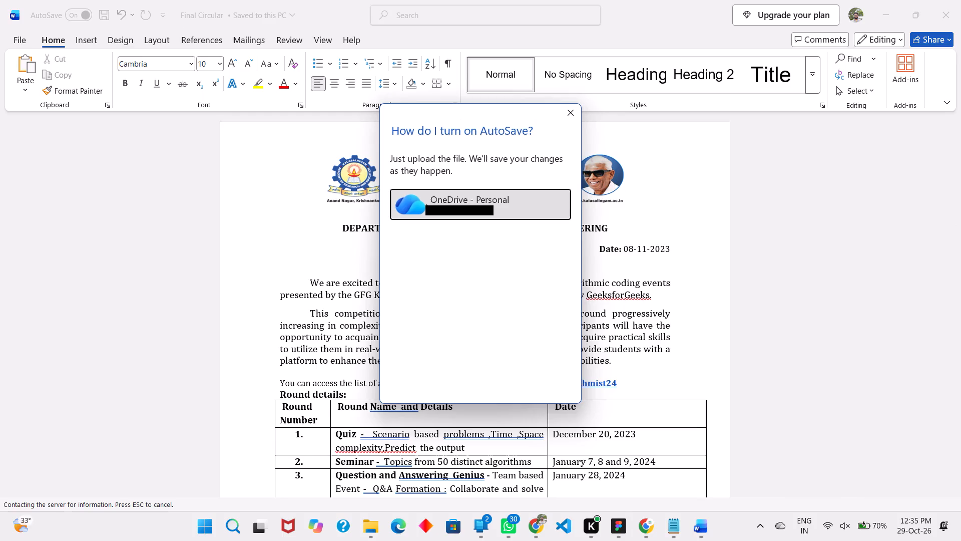
{"action": "left_click", "coordinate": [426, 204]}
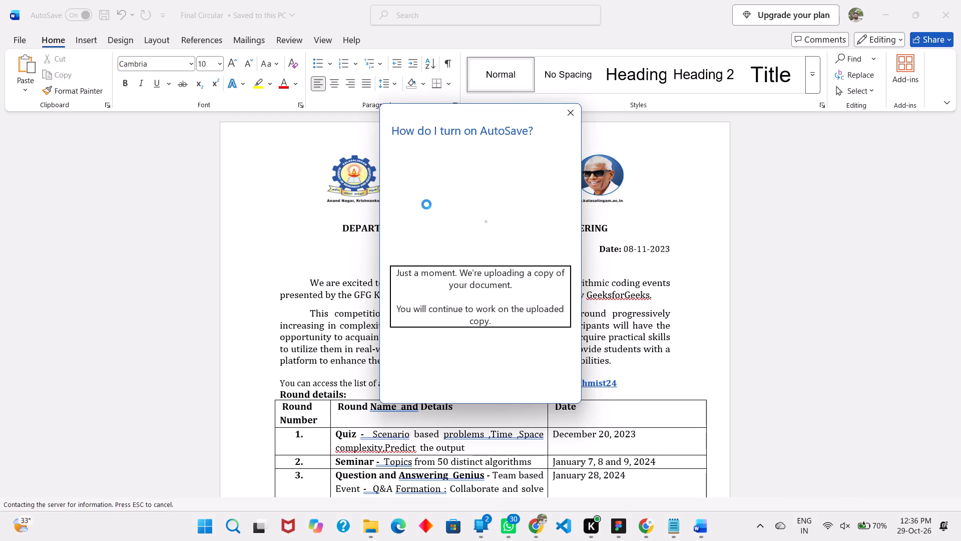
Rename the document file as Algorithmist'27 Circular.
{"action": "left_click", "coordinate": [222, 10]}
{"action": "left_click", "coordinate": [185, 67]}
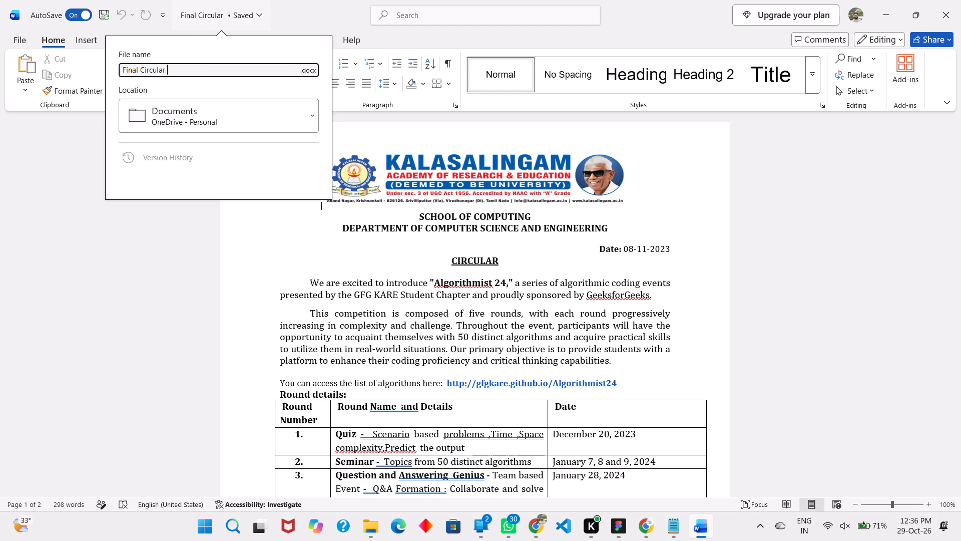
{"action": "left_click_drag", "start_coordinate": [140, 71], "coordinate": [106, 71]}
{"action": "type", "text": "Al="}
{"action": "key", "text": "BackSpace"}
{"action": "key", "text": "BackSpace"}
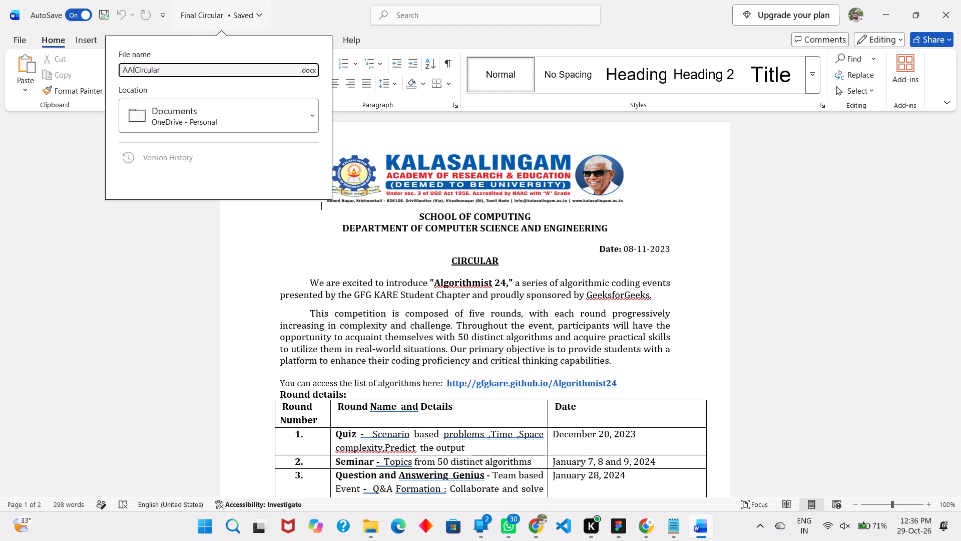
{"action": "key", "text": "BackSpace"}
{"action": "type", "text": "lgori"}
{"action": "type", "text": "tms"}
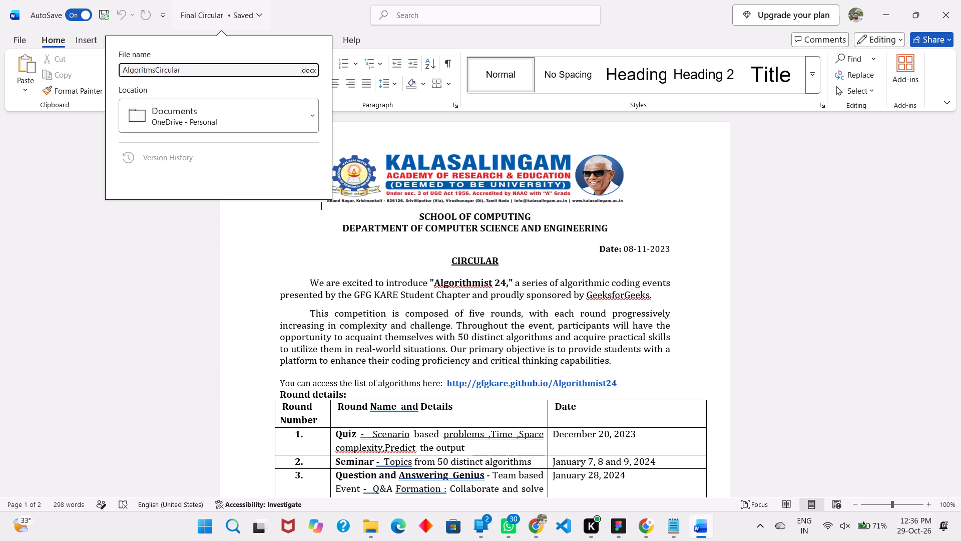
{"action": "key", "text": "BackSpace"}
{"action": "key", "text": "BackSpace"}
{"action": "key", "text": "g"}
{"action": "key", "text": "BackSpace"}
{"action": "type", "text": "hms"}
{"action": "key", "text": "BackSpace"}
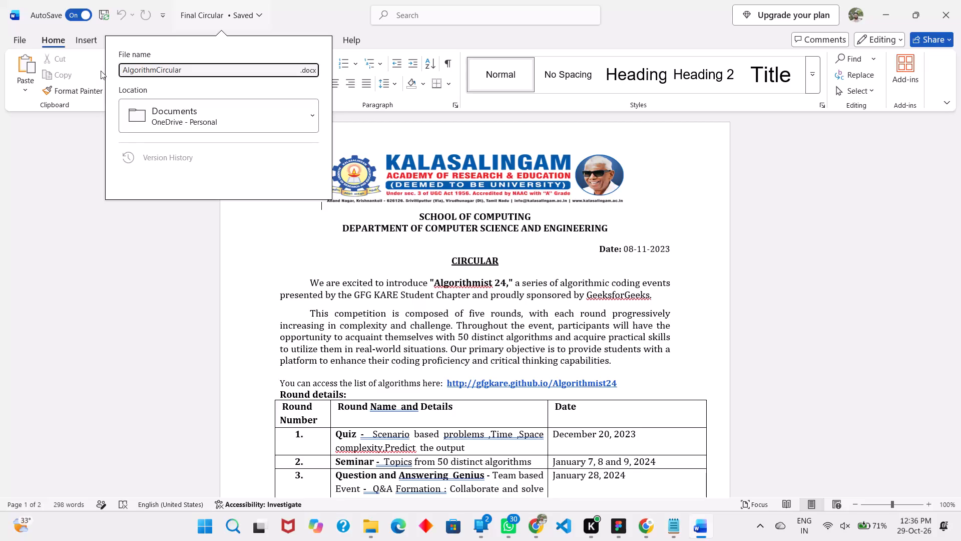
{"action": "type", "text": "isr"}
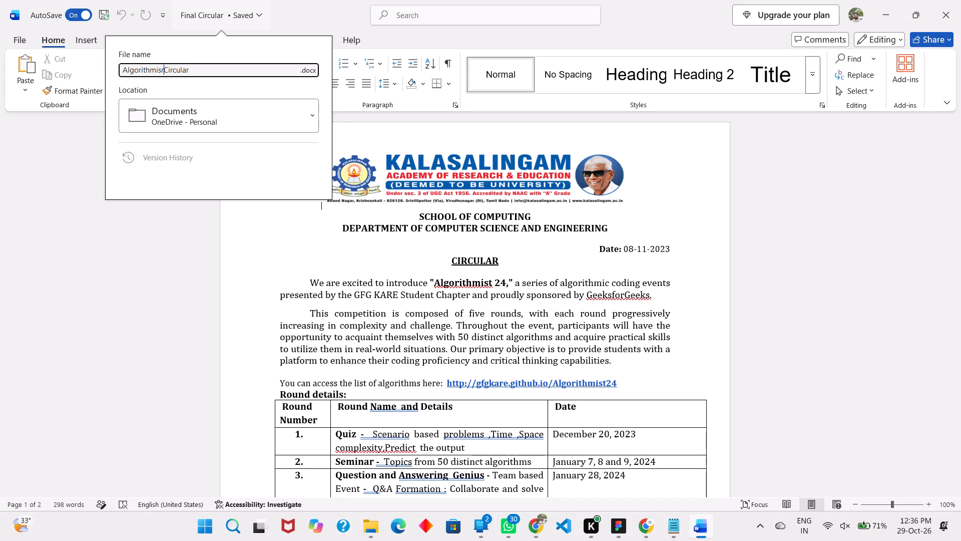
{"action": "key", "text": "BackSpace"}
{"action": "type", "text": "t"}
{"action": "key", "text": "space"}
{"action": "key", "text": "BackSpace"}
{"action": "type", "text": "'27"}
{"action": "key", "text": "space"}
{"action": "key", "text": "Return"}
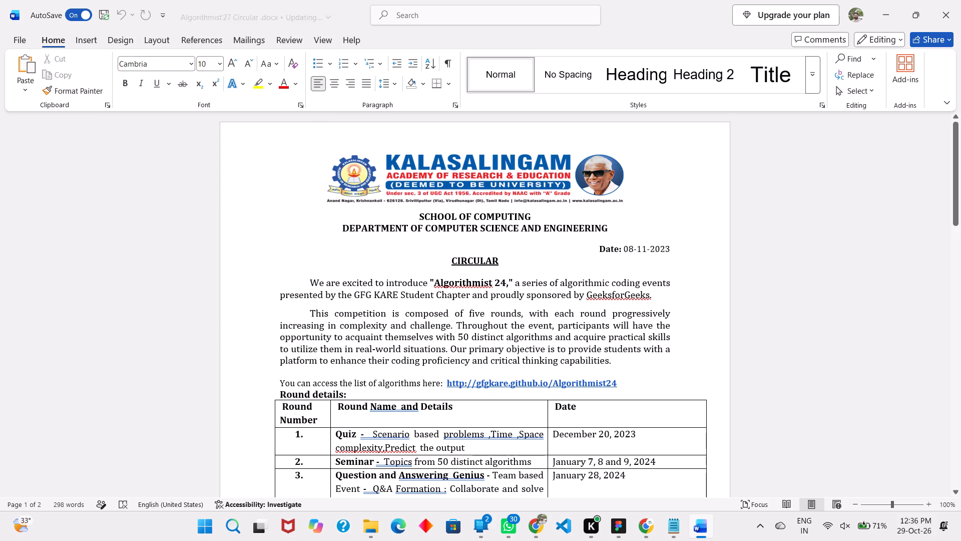
Change the event name in the circular's opening sentence to "Algorithmist 27".
{"action": "scroll", "coordinate": [432, 276], "scroll_direction": "down", "scroll_amount": 1}
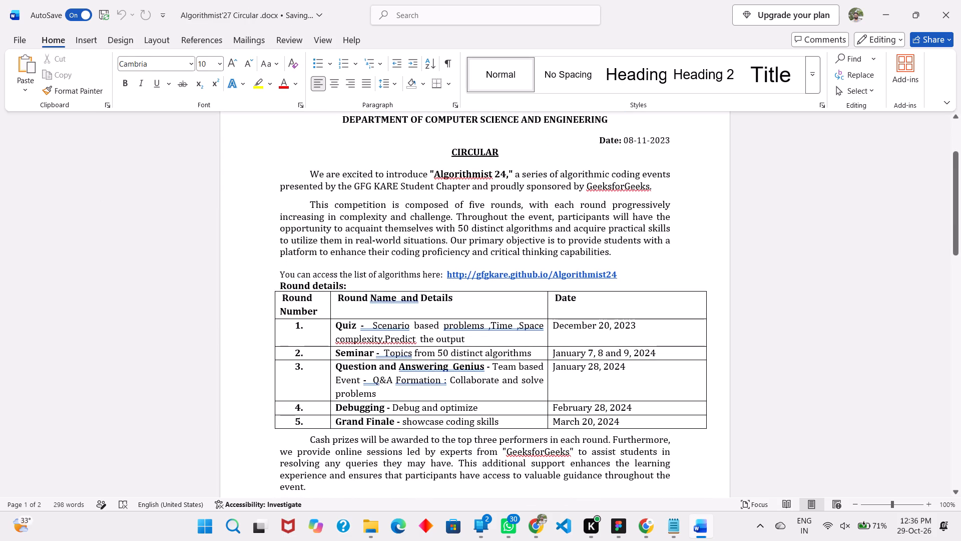
{"action": "left_click", "coordinate": [506, 171]}
{"action": "key", "text": "backslash"}
{"action": "key", "text": "BackSpace"}
{"action": "key", "text": "BackSpace"}
{"action": "key", "text": "7"}
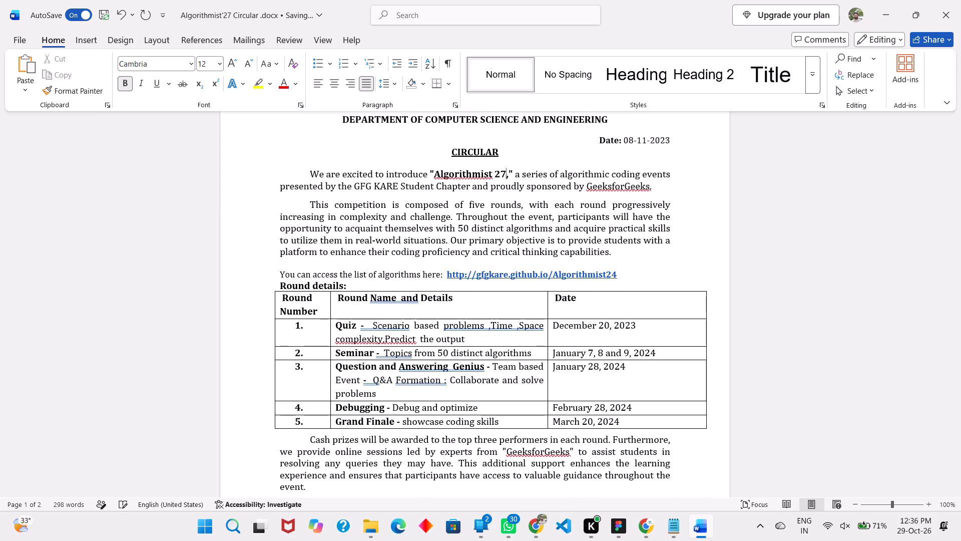
Switch to Figma, look over the Algorithmist'26 posters in the GFG KARE file, and return to the Word circular.
{"action": "left_click", "coordinate": [615, 520]}
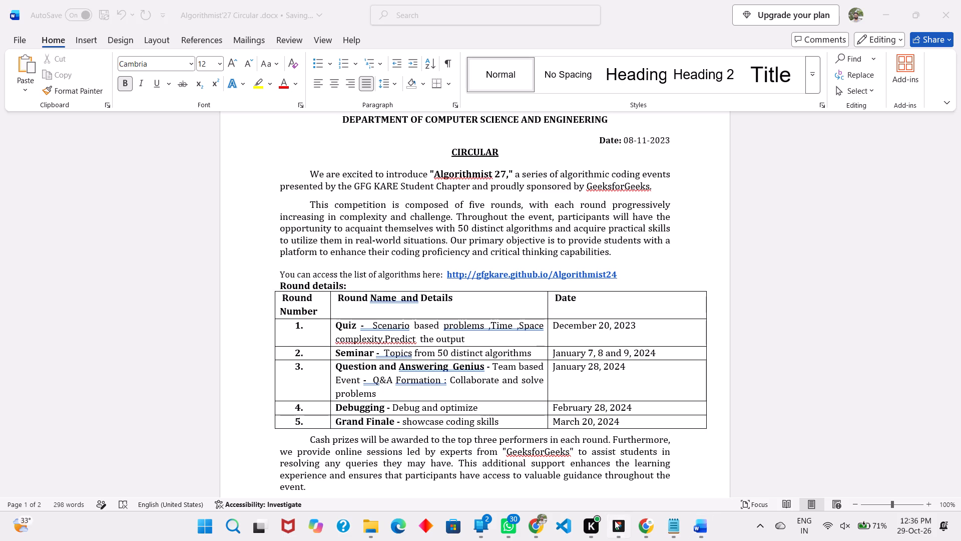
{"action": "scroll", "coordinate": [310, 210], "scroll_direction": "right", "scroll_amount": 7}
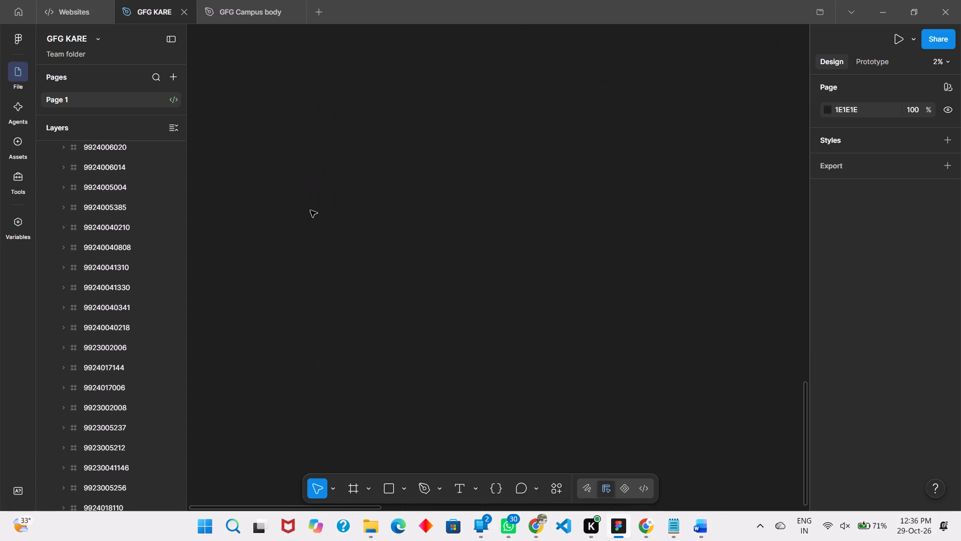
{"action": "scroll", "coordinate": [310, 210], "scroll_direction": "up", "scroll_amount": 7}
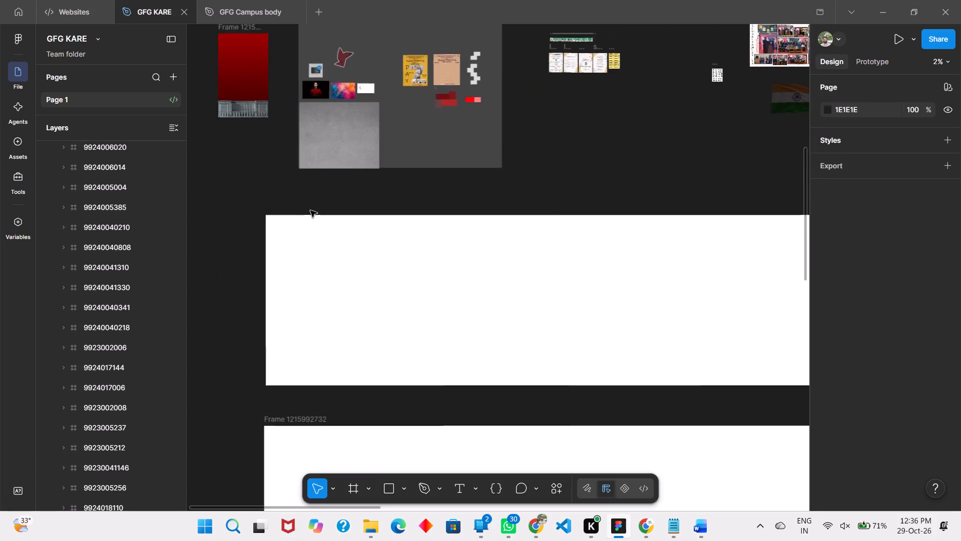
{"action": "scroll", "coordinate": [310, 210], "scroll_direction": "up", "scroll_amount": 4}
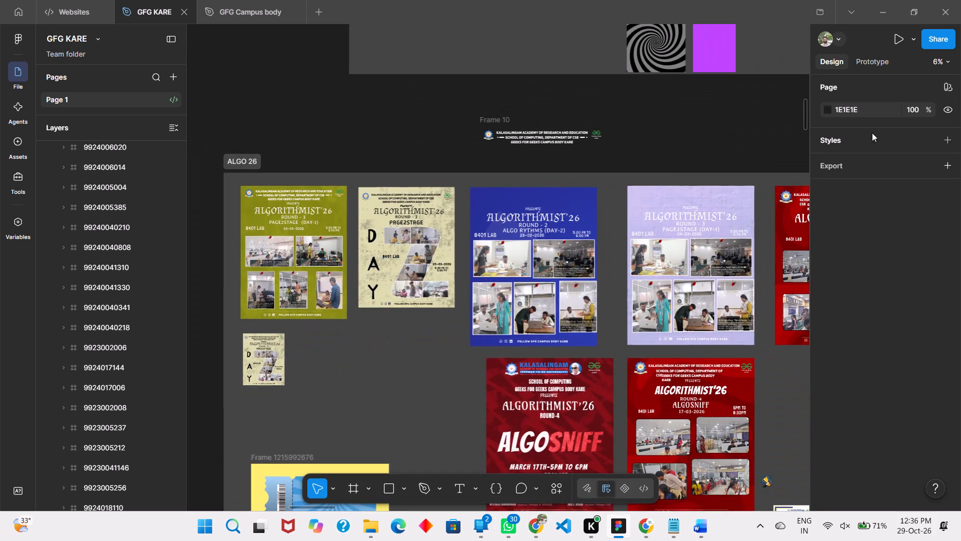
{"action": "left_click", "coordinate": [889, 6]}
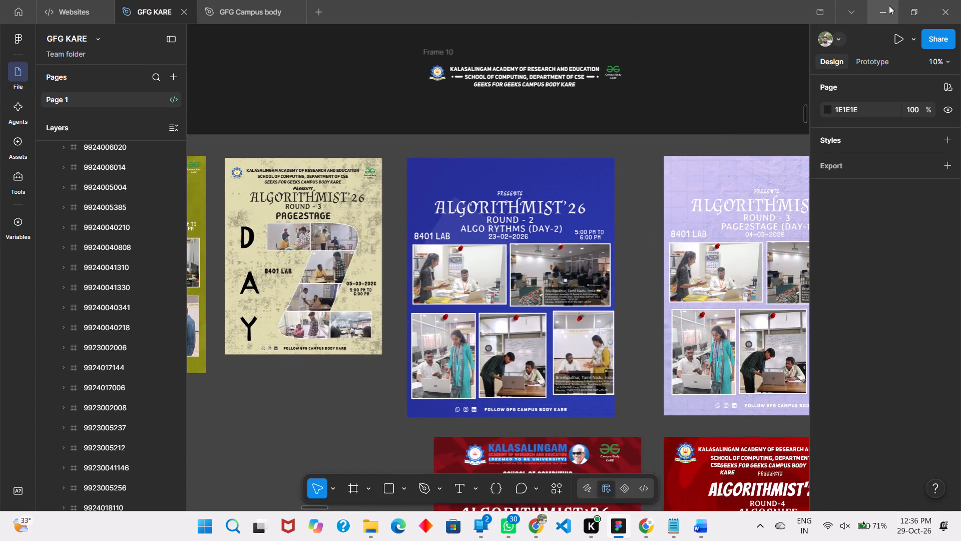
Review the circular from its letterhead through the round table, registration details and signatories for content that needs updating.
{"action": "scroll", "coordinate": [585, 298], "scroll_direction": "down", "scroll_amount": 1}
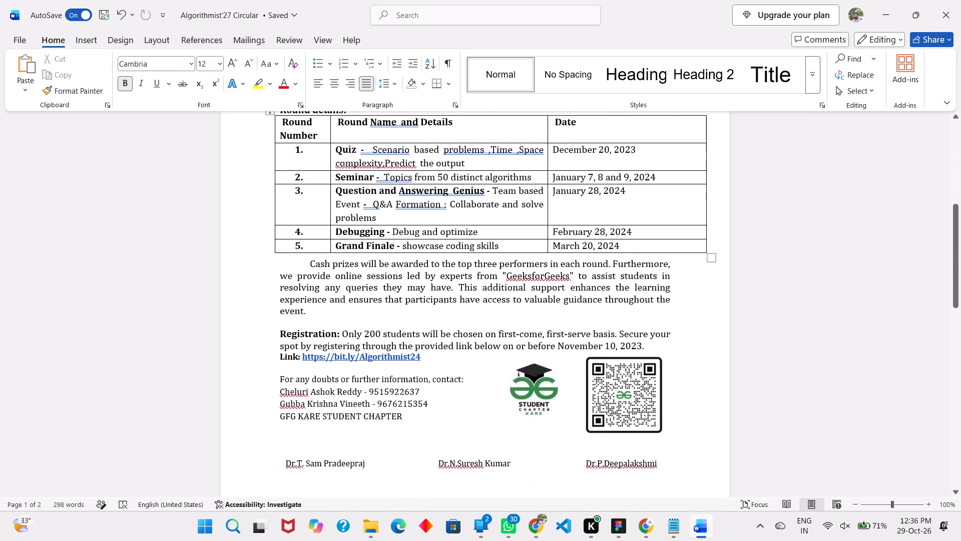
{"action": "scroll", "coordinate": [585, 298], "scroll_direction": "down", "scroll_amount": 1}
{"action": "scroll", "coordinate": [585, 298], "scroll_direction": "up", "scroll_amount": 4}
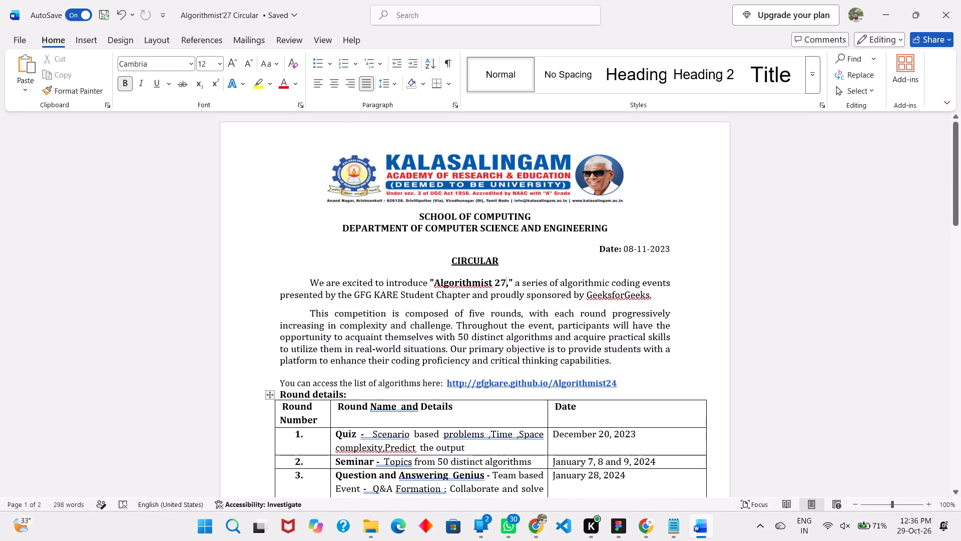
{"action": "scroll", "coordinate": [585, 298], "scroll_direction": "up", "scroll_amount": 1}
{"action": "scroll", "coordinate": [478, 237], "scroll_direction": "down", "scroll_amount": 2}
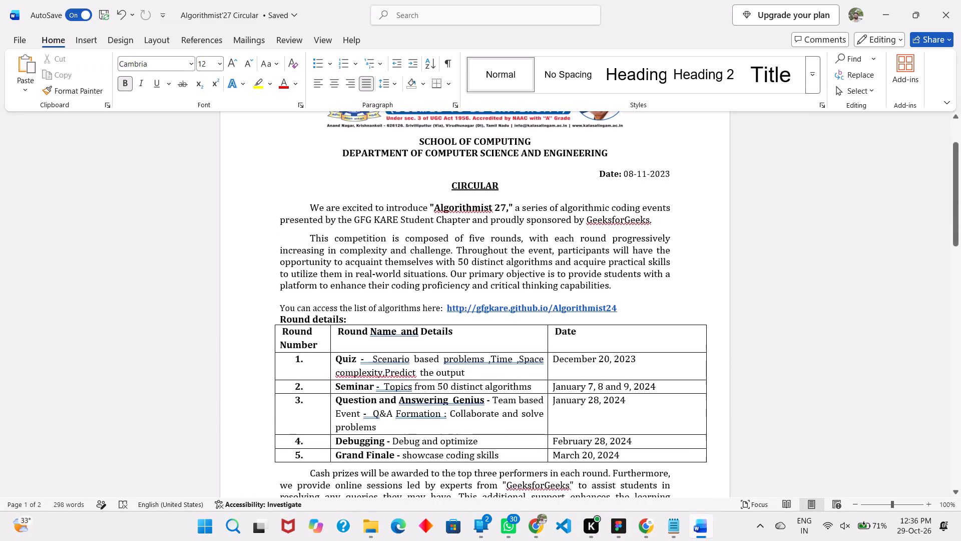
{"action": "scroll", "coordinate": [478, 237], "scroll_direction": "down", "scroll_amount": 1}
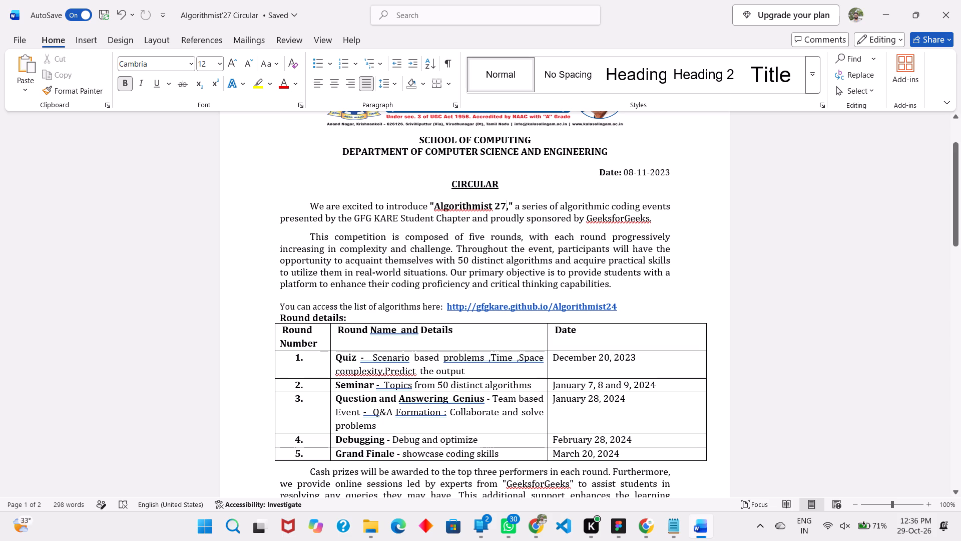
Change the presenter in the circular's opening sentence to "GFG Campus Body KARE".
{"action": "left_click", "coordinate": [471, 216]}
{"action": "key", "text": "Left"}
{"action": "key", "text": "BackSpace"}
{"action": "key", "text": "BackSpace"}
{"action": "key", "text": "BackSpace"}
{"action": "key", "text": "BackSpace"}
{"action": "key", "text": "BackSpace"}
{"action": "key", "text": "BackSpace"}
{"action": "key", "text": "BackSpace"}
{"action": "key", "text": "BackSpace"}
{"action": "key", "text": "BackSpace"}
{"action": "key", "text": "BackSpace"}
{"action": "key", "text": "BackSpace"}
{"action": "key", "text": "BackSpace"}
{"action": "key", "text": "BackSpace"}
{"action": "key", "text": "BackSpace"}
{"action": "key", "text": "BackSpace"}
{"action": "key", "text": "BackSpace"}
{"action": "key", "text": "BackSpace"}
{"action": "key", "text": "BackSpace"}
{"action": "key", "text": "BackSpace"}
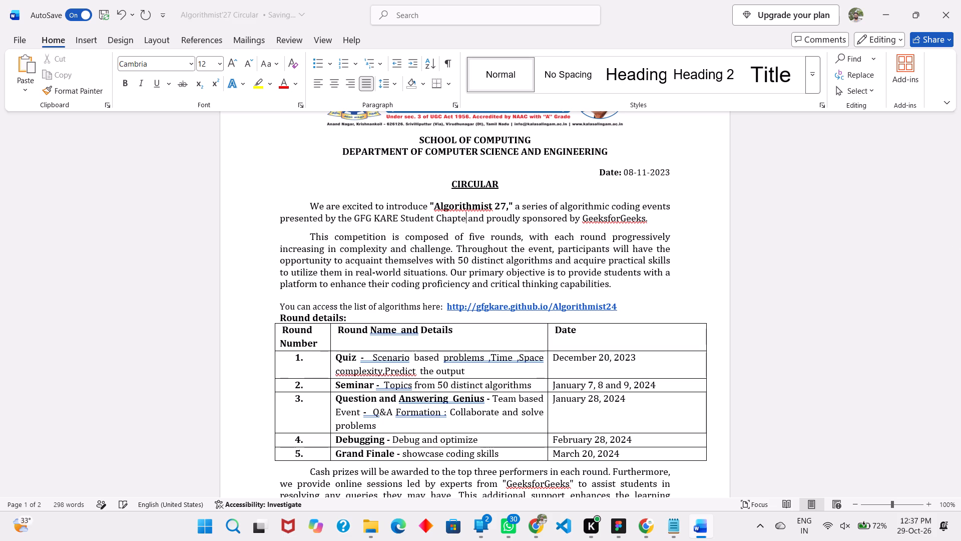
{"action": "key", "text": "BackSpace"}
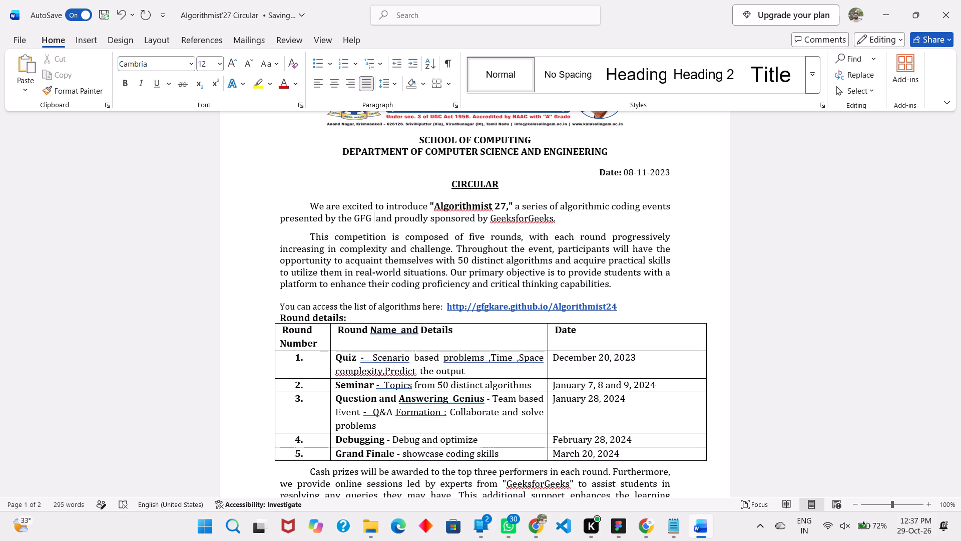
{"action": "type", "text": "Ca"}
{"action": "type", "text": "mpus"}
{"action": "key", "text": "space"}
{"action": "type", "text": "Bo"}
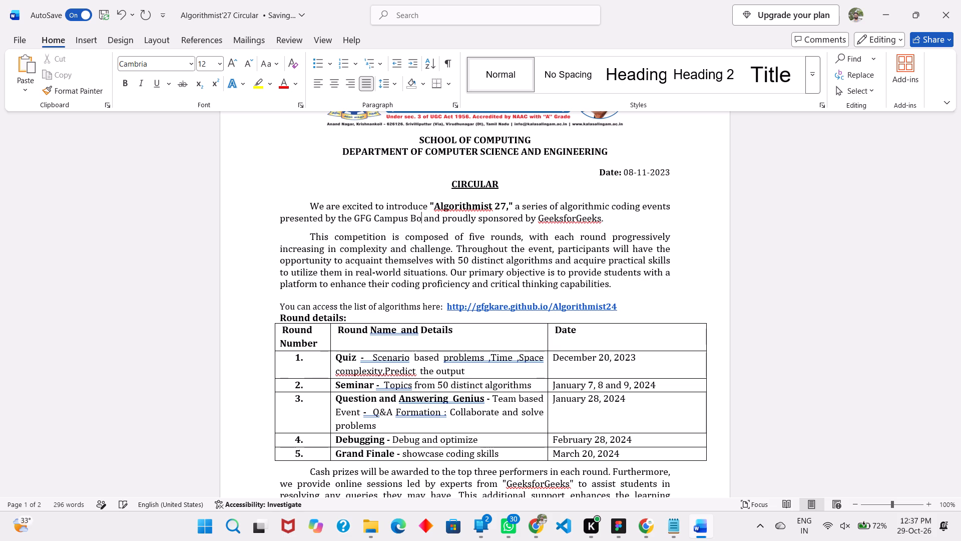
{"action": "type", "text": "dy KARE"}
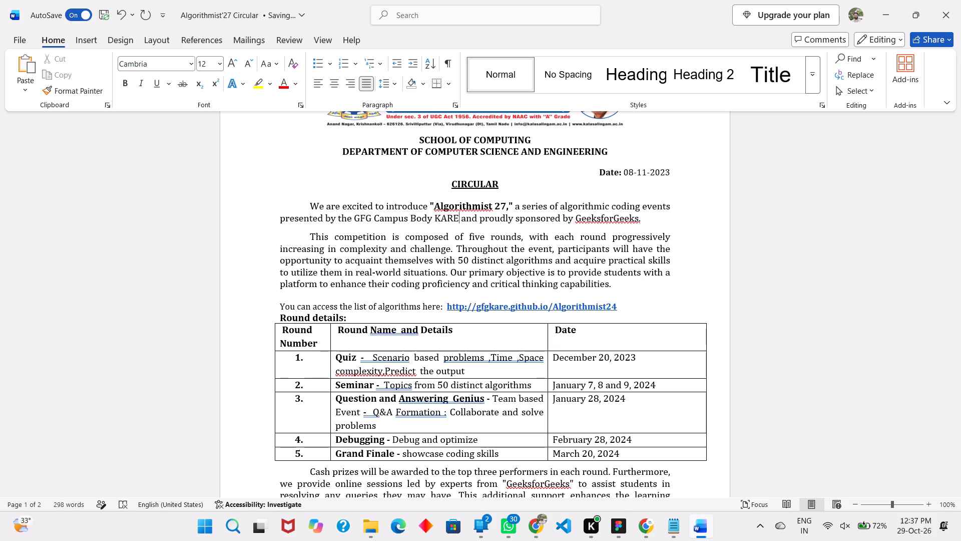
Open the circular's list-of-algorithms link in Chrome to check its page, close that page and return to Word.
{"action": "scroll", "coordinate": [471, 216], "scroll_direction": "down", "scroll_amount": 1}
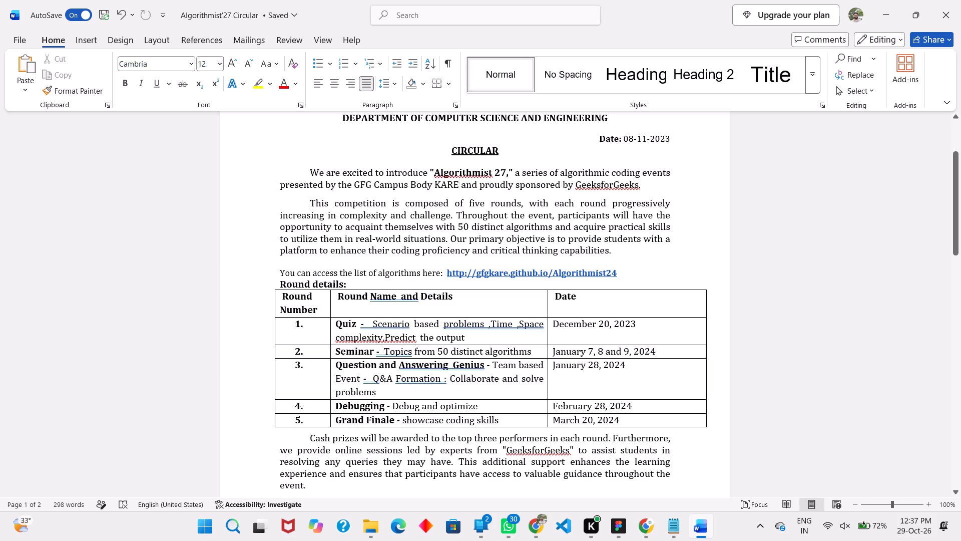
{"action": "scroll", "coordinate": [408, 275], "scroll_direction": "down", "scroll_amount": 1}
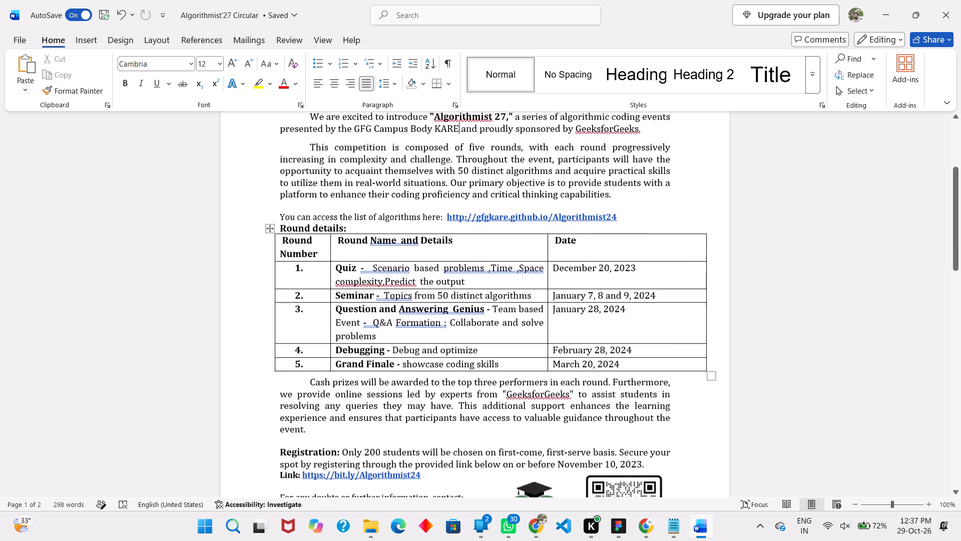
{"action": "scroll", "coordinate": [408, 275], "scroll_direction": "down", "scroll_amount": 1}
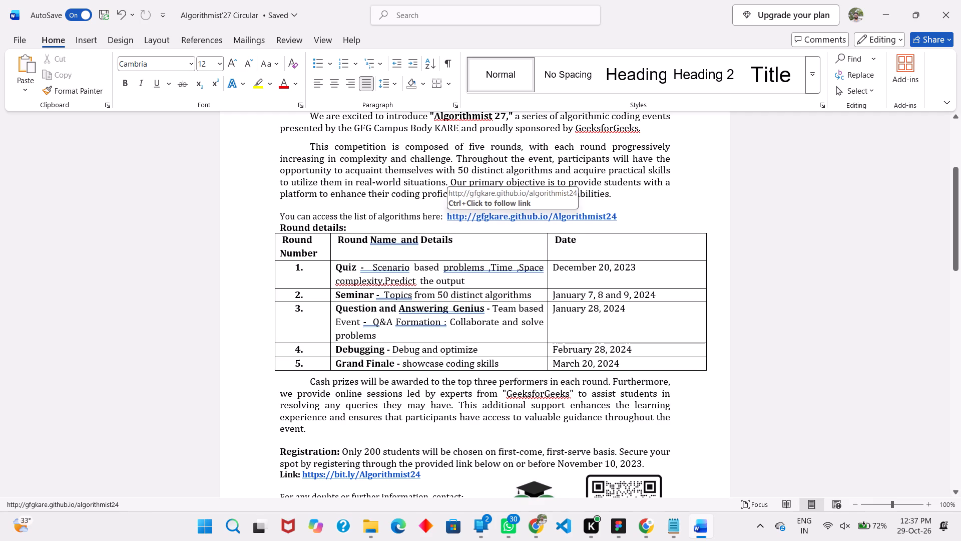
{"action": "left_click", "coordinate": [481, 217]}
{"action": "left_click", "coordinate": [481, 217], "text": "ctrl"}
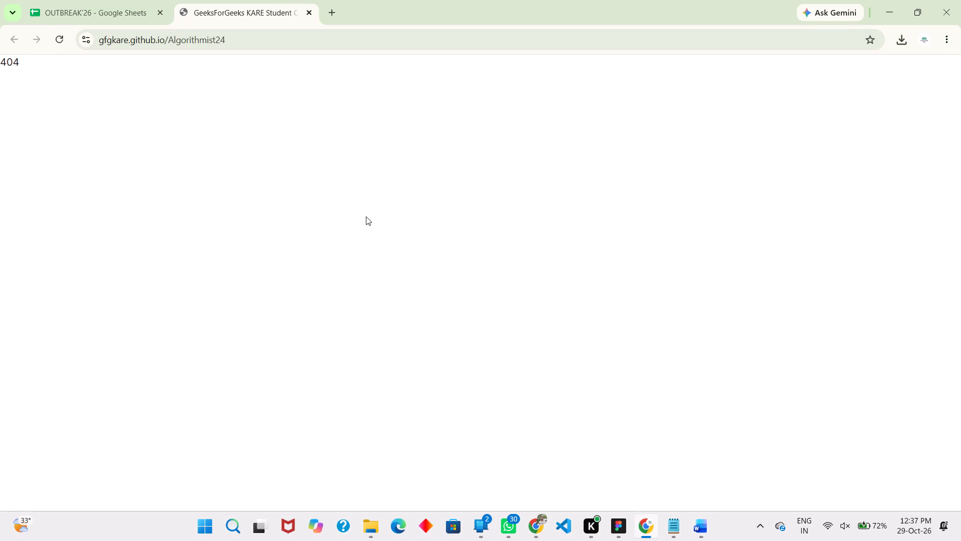
{"action": "left_click", "coordinate": [303, 11]}
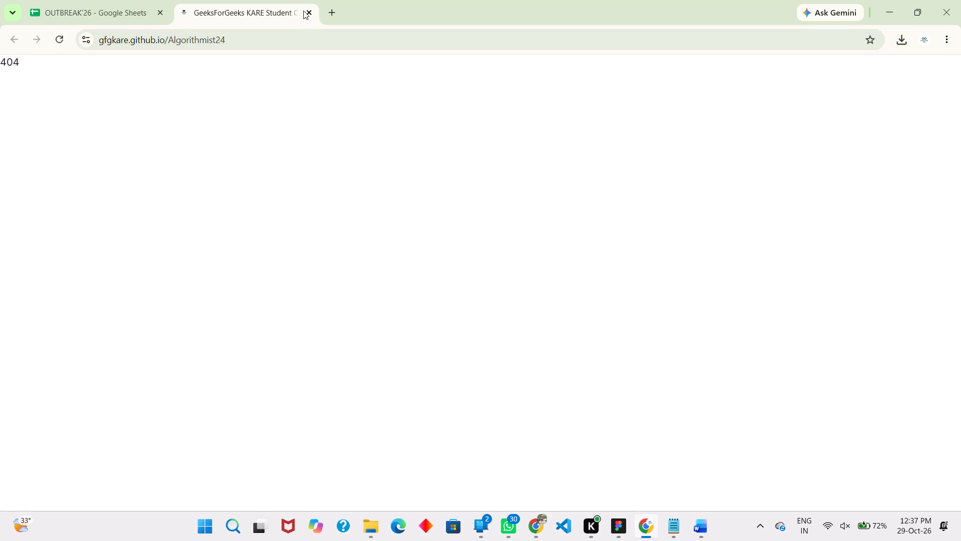
{"action": "left_click", "coordinate": [308, 11]}
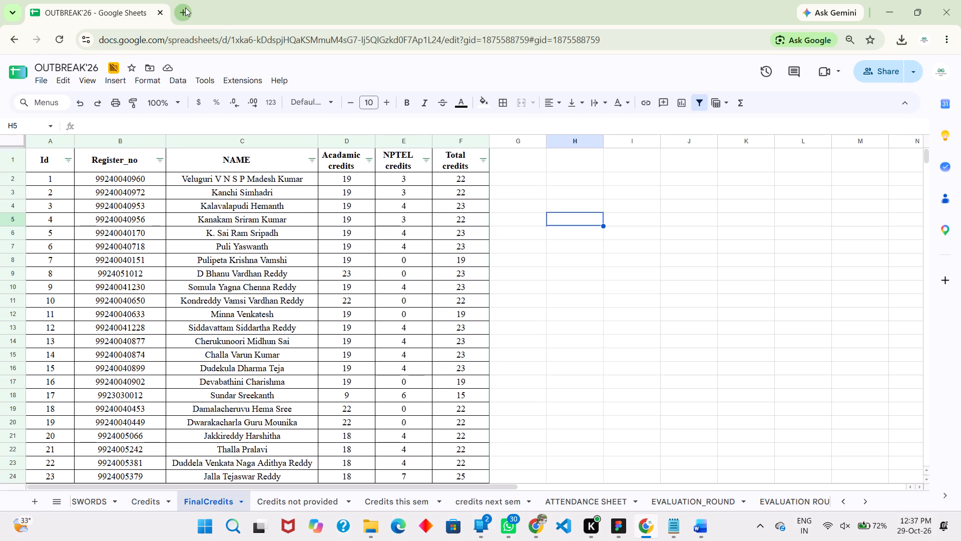
{"action": "key", "text": "alt+Tab"}
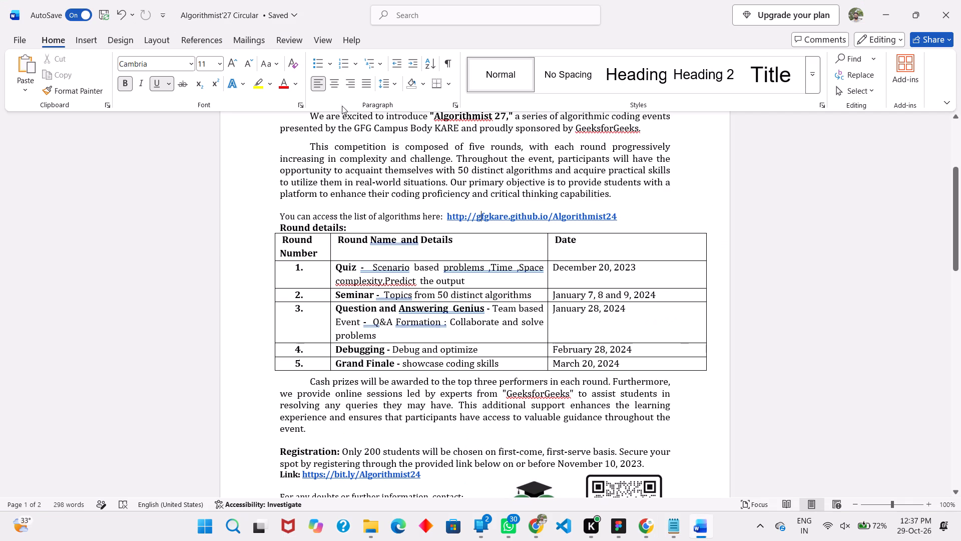
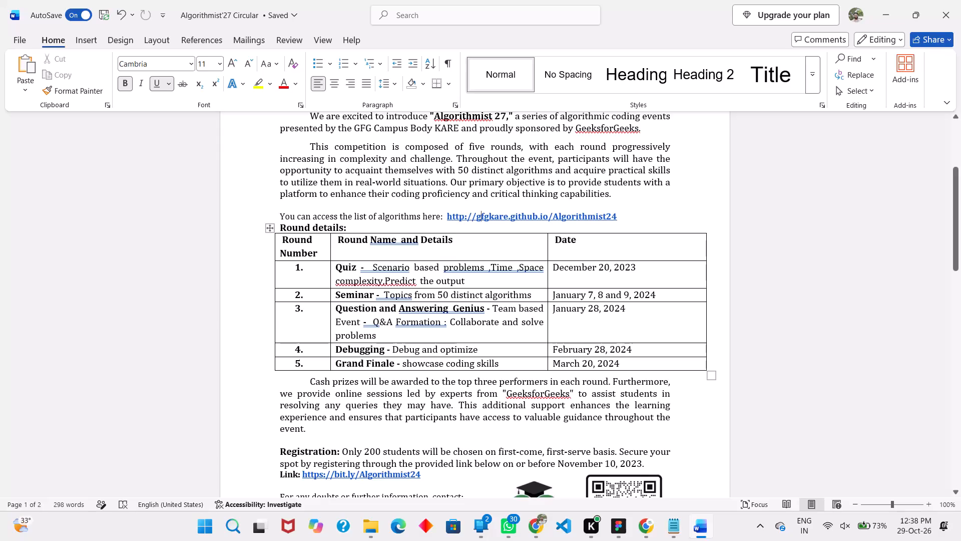
Change the number of distinct algorithms in the circular's competition description paragraph to 24.
{"action": "left_click", "coordinate": [467, 168]}
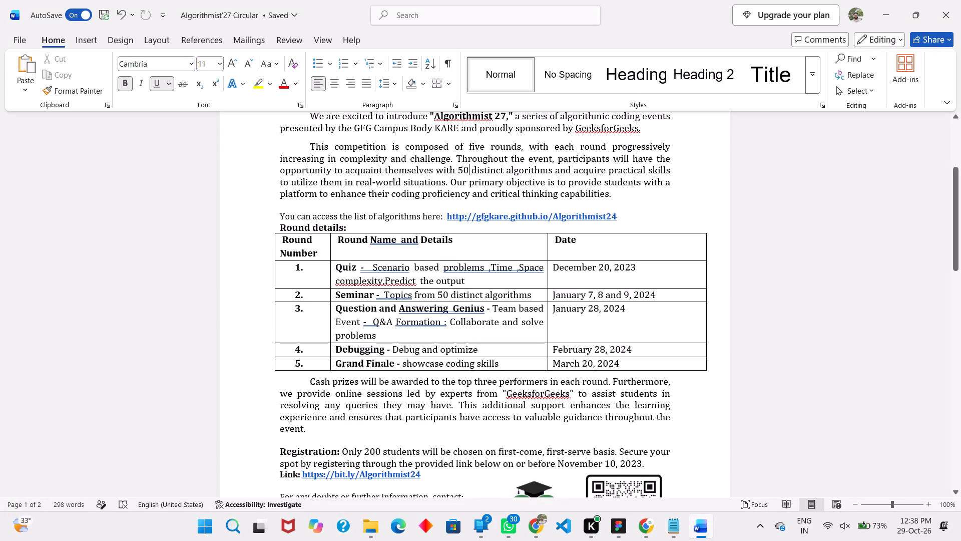
{"action": "type", "text": "\\\\"}
{"action": "key", "text": "BackSpace"}
{"action": "key", "text": "BackSpace"}
{"action": "key", "text": "BackSpace"}
{"action": "key", "text": "BackSpace"}
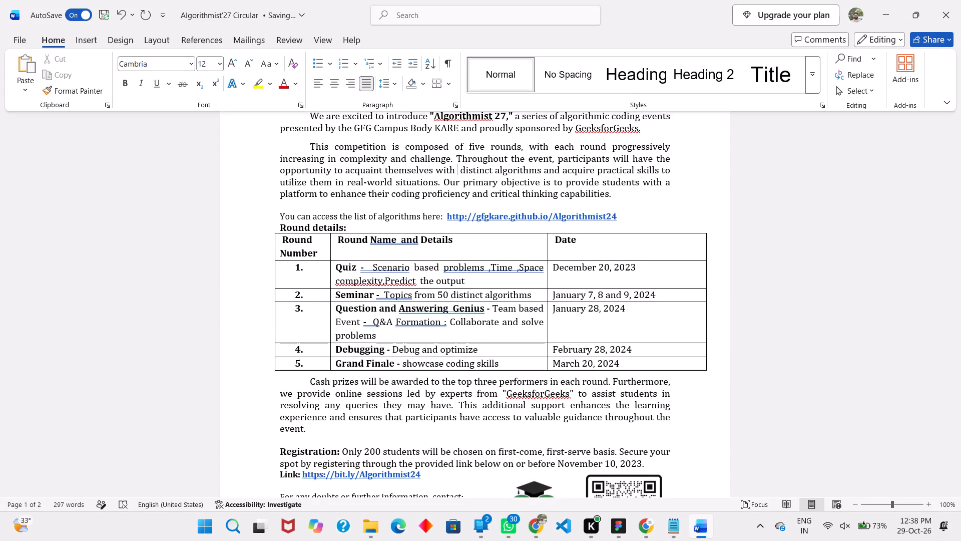
{"action": "type", "text": "24"}
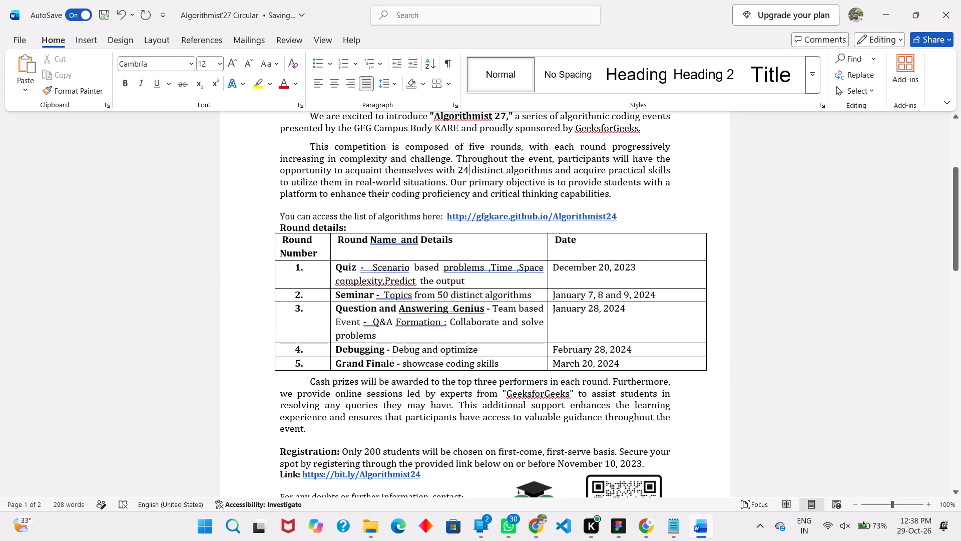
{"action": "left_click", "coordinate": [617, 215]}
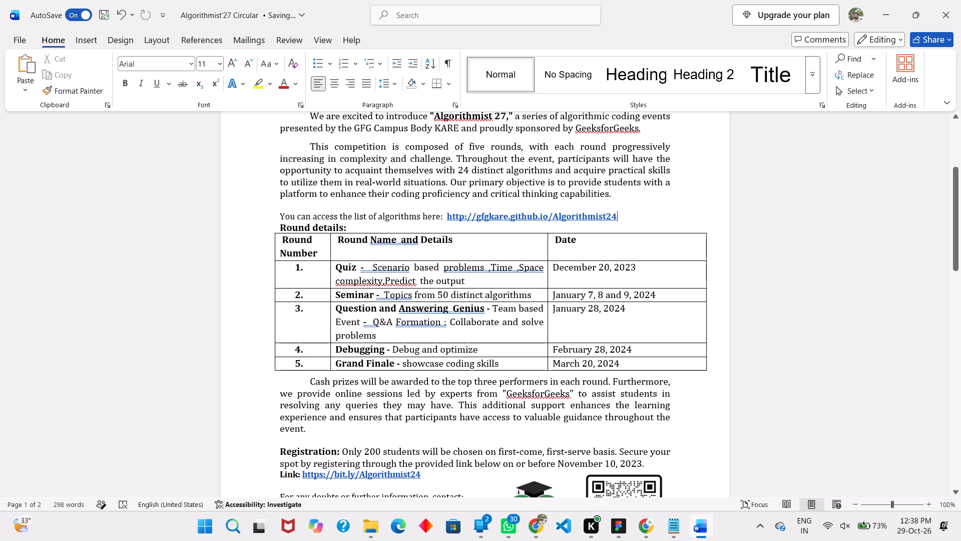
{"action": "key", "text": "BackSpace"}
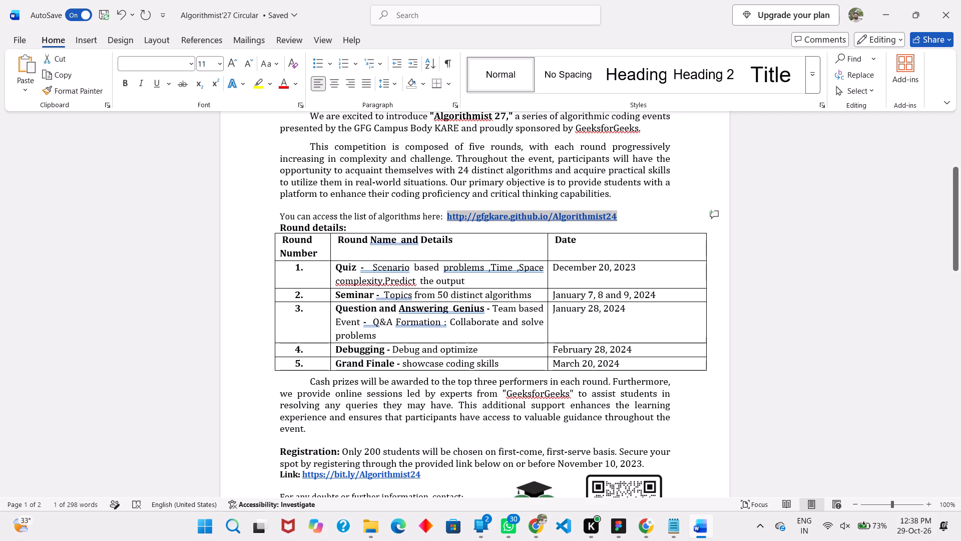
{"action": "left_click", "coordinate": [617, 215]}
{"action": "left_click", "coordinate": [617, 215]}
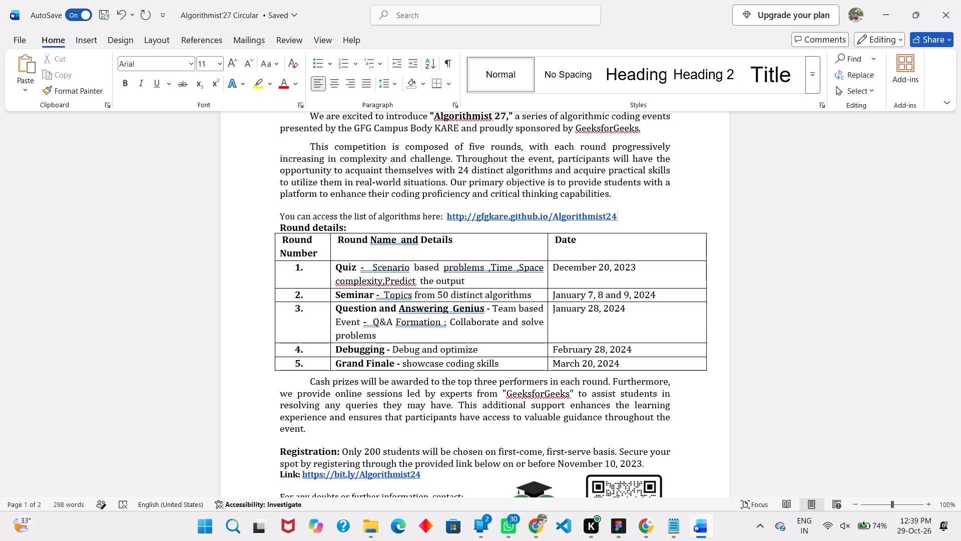
Leave the Word circular and go through the other open windows to find the one needed.
{"action": "key", "text": "alt+Tab"}
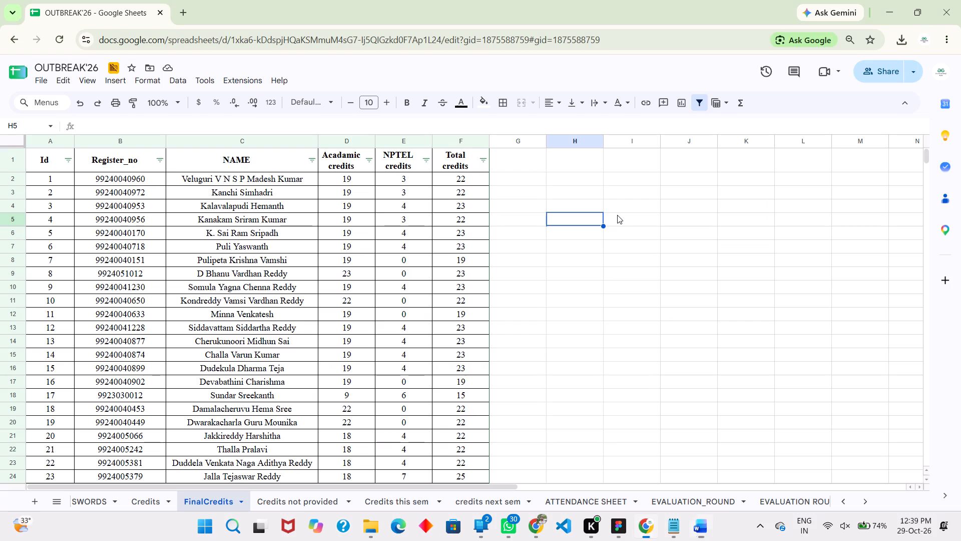
{"action": "key", "text": "alt+Tab"}
{"action": "key", "text": "alt+Tab"}
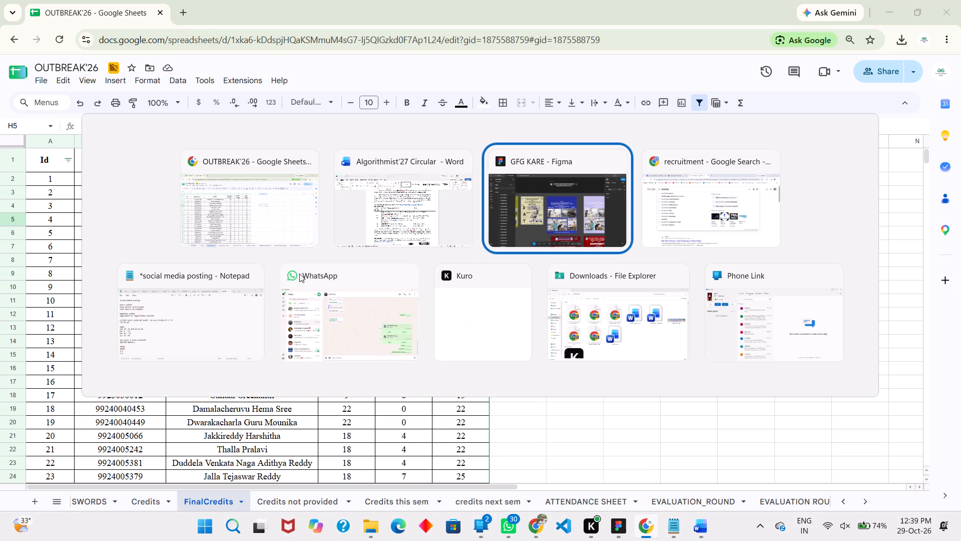
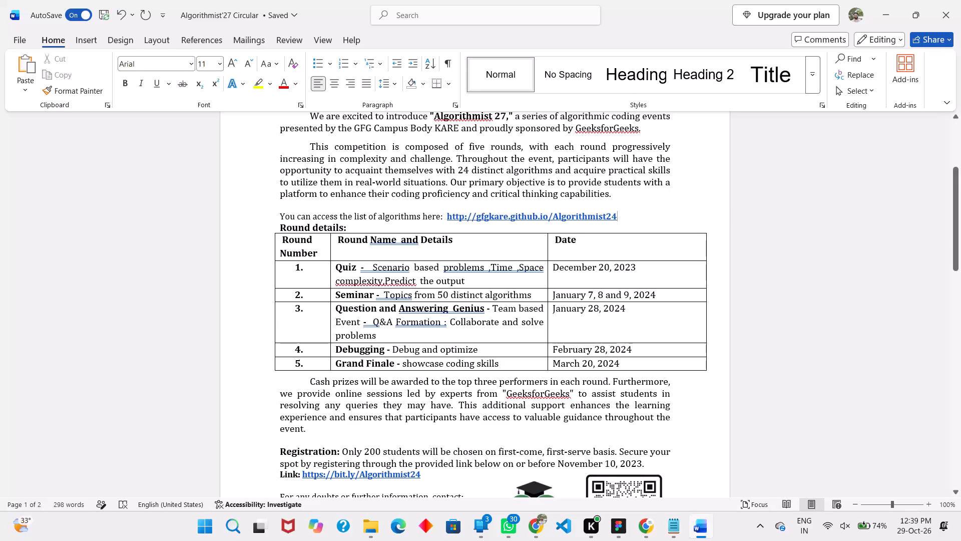
{"action": "key", "text": "BackSpace"}
{"action": "key", "text": "BackSpace"}
{"action": "key", "text": "BackSpace"}
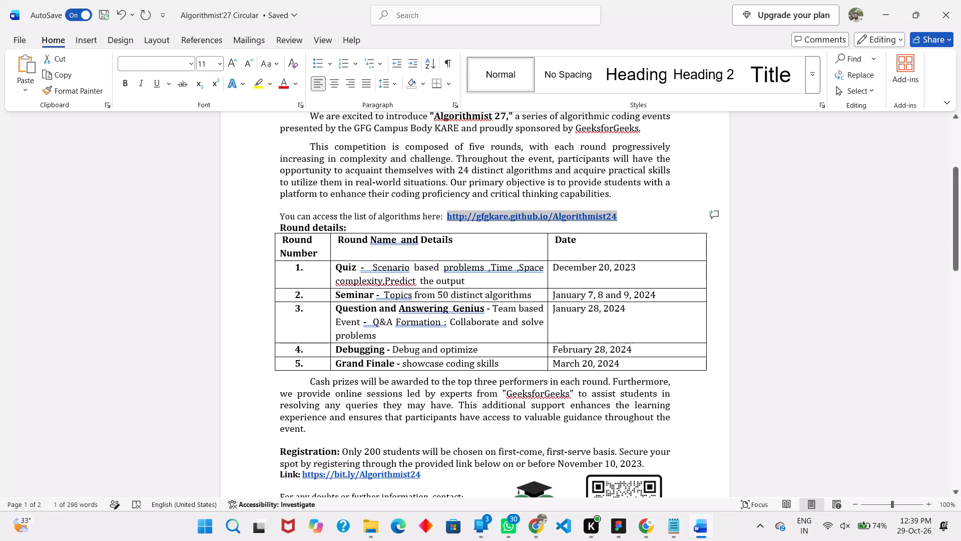
{"action": "key", "text": "ctrl+v"}
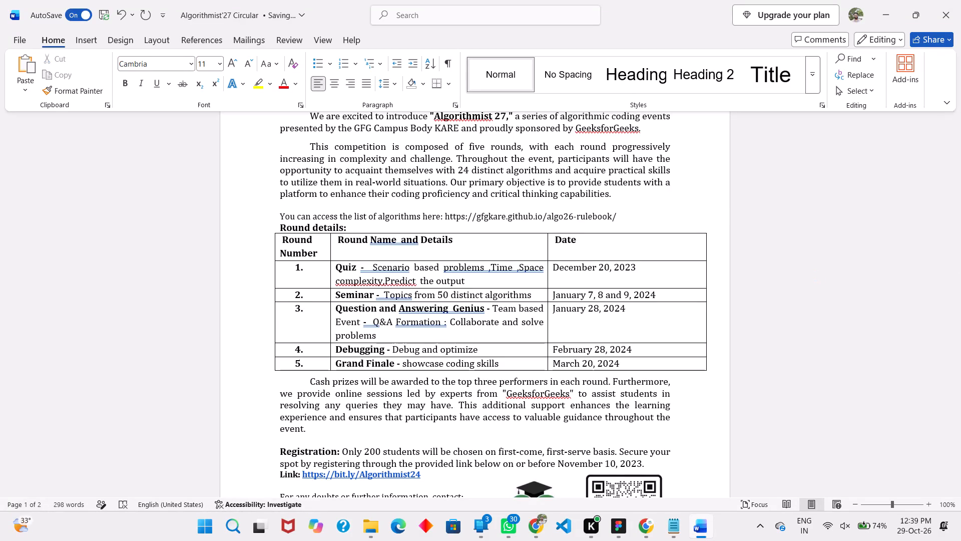
Delete the plain-text rulebook address following "You can access the list of algorithms here:".
{"action": "key", "text": "BackSpace"}
{"action": "key", "text": "BackSpace"}
{"action": "key", "text": "BackSpace"}
{"action": "key", "text": "BackSpace"}
{"action": "key", "text": "BackSpace"}
{"action": "key", "text": "BackSpace"}
{"action": "key", "text": "BackSpace"}
{"action": "key", "text": "BackSpace"}
{"action": "key", "text": "BackSpace"}
{"action": "key", "text": "BackSpace"}
{"action": "key", "text": "BackSpace"}
{"action": "key", "text": "BackSpace"}
{"action": "key", "text": "BackSpace"}
{"action": "key", "text": "BackSpace"}
{"action": "key", "text": "BackSpace"}
{"action": "key", "text": "BackSpace"}
{"action": "key", "text": "BackSpace"}
{"action": "key", "text": "BackSpace"}
{"action": "key", "text": "BackSpace"}
{"action": "key", "text": "BackSpace"}
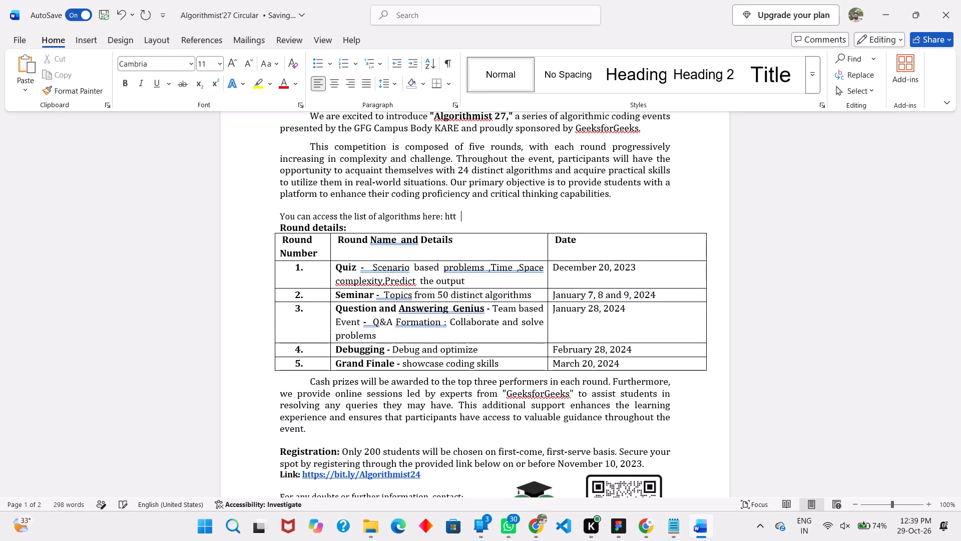
{"action": "key", "text": "BackSpace"}
{"action": "key", "text": "BackSpace"}
{"action": "key", "text": "BackSpace"}
{"action": "right_click", "coordinate": [816, 277]}
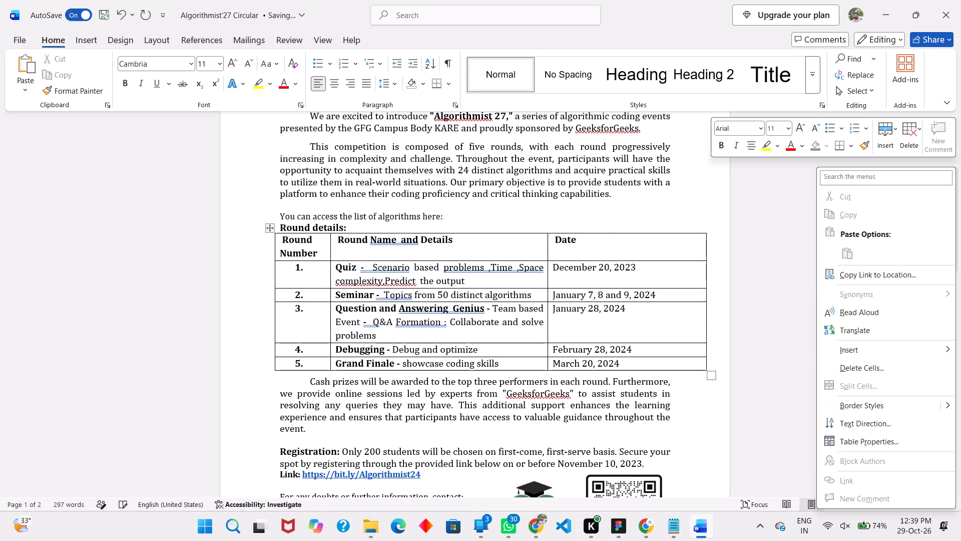
{"action": "left_click", "coordinate": [449, 213]}
{"action": "left_click", "coordinate": [449, 213]}
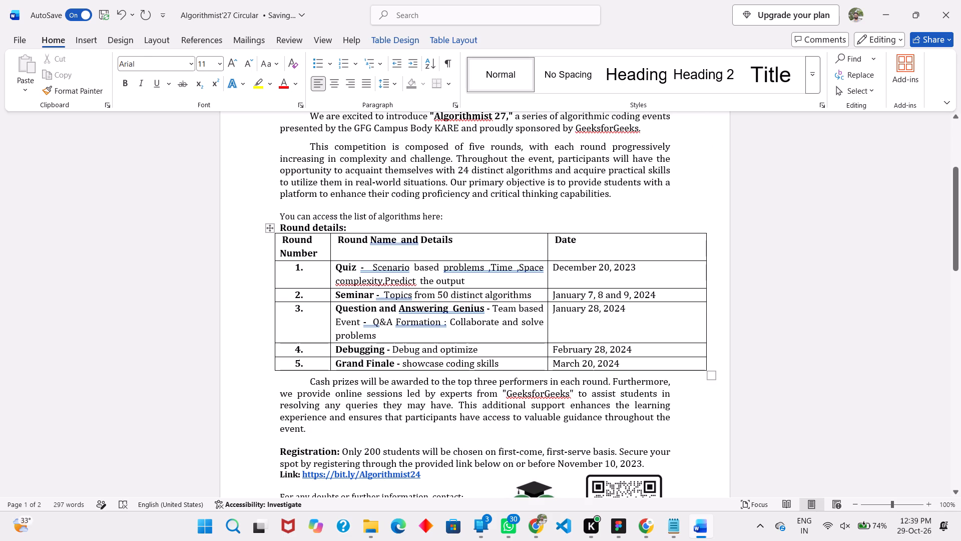
{"action": "right_click", "coordinate": [451, 214]}
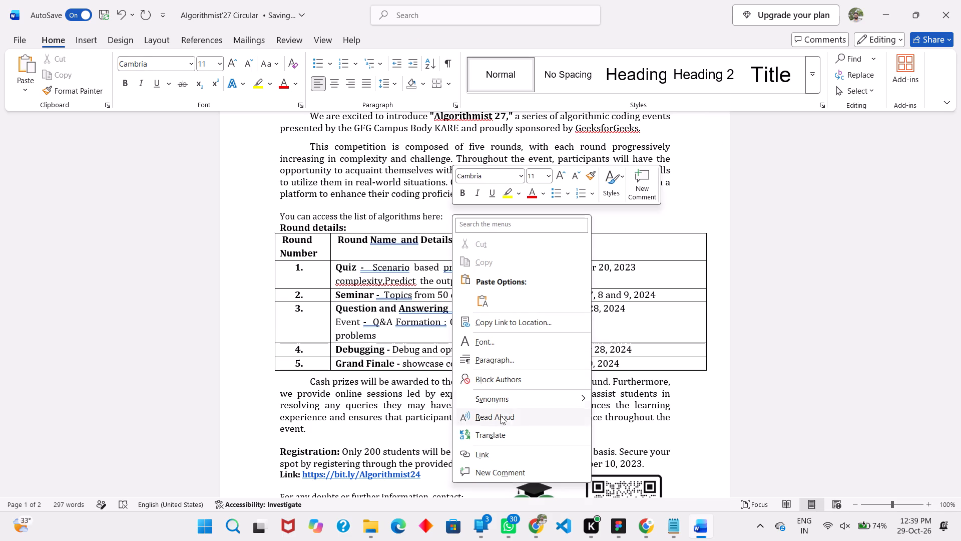
{"action": "left_click", "coordinate": [500, 453]}
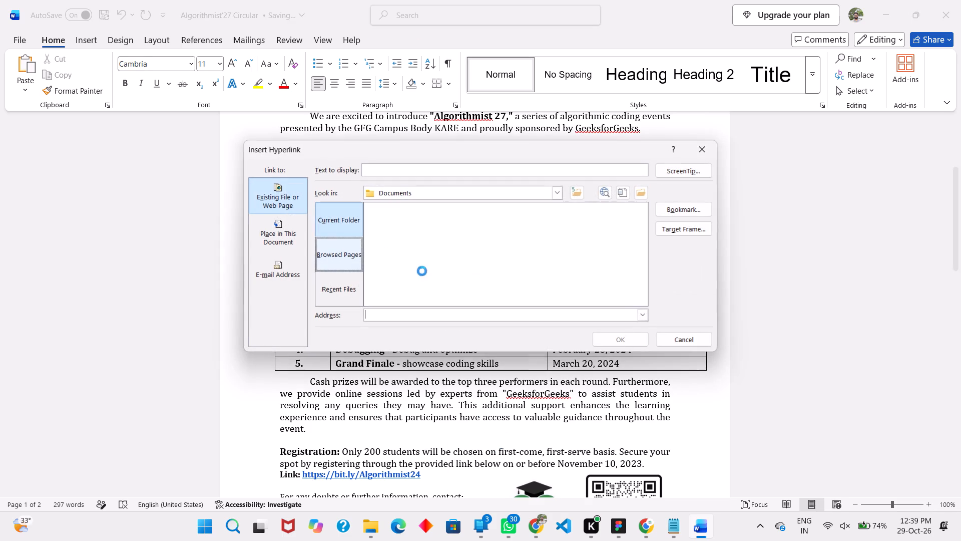
{"action": "key", "text": "ctrl+v"}
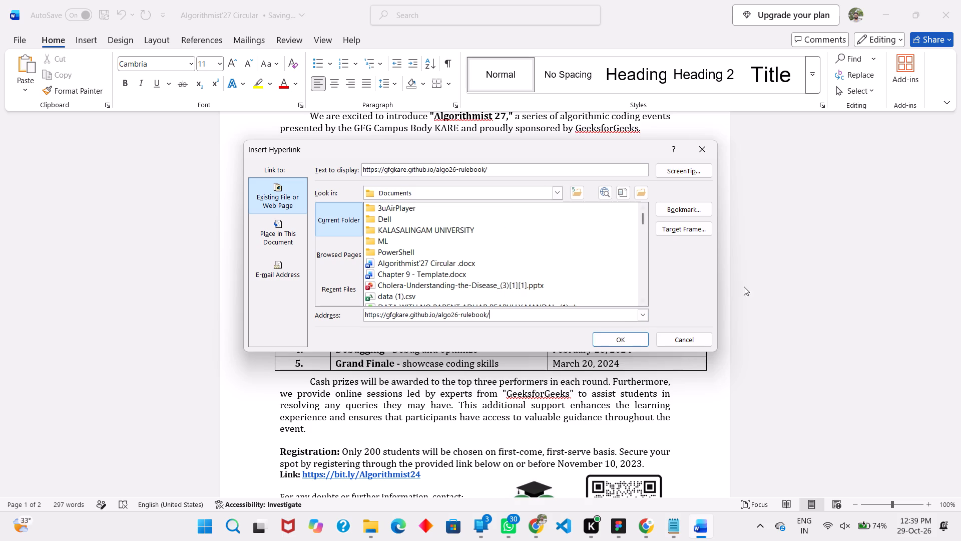
{"action": "left_click", "coordinate": [617, 336]}
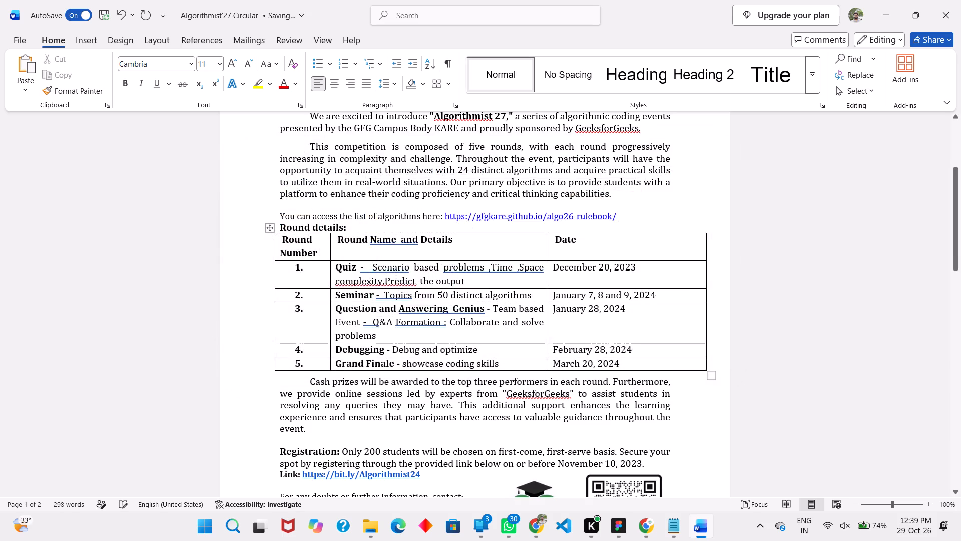
Copy the "Question and Answering Genius" name and details from round 3 of the Round details table.
{"action": "scroll", "coordinate": [617, 336], "scroll_direction": "down", "scroll_amount": 1}
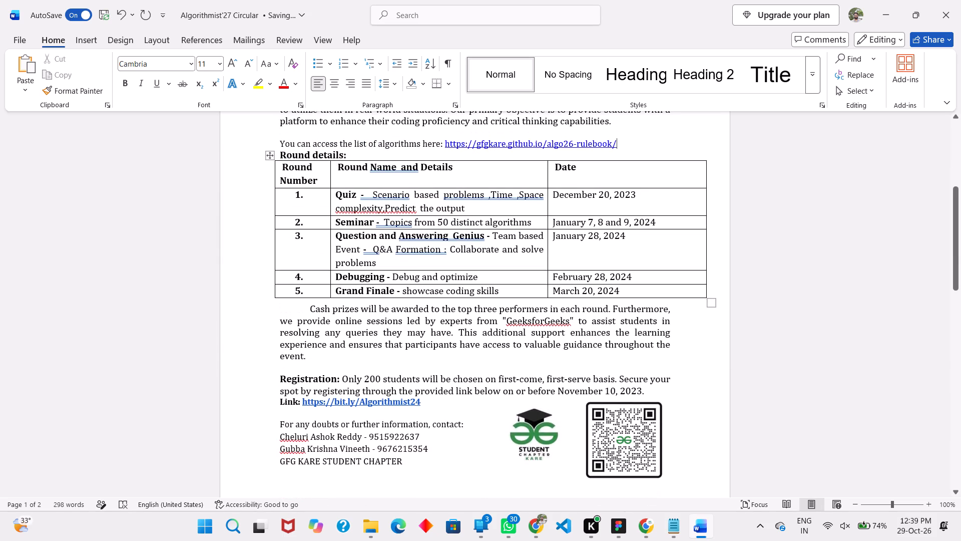
{"action": "left_click", "coordinate": [650, 199]}
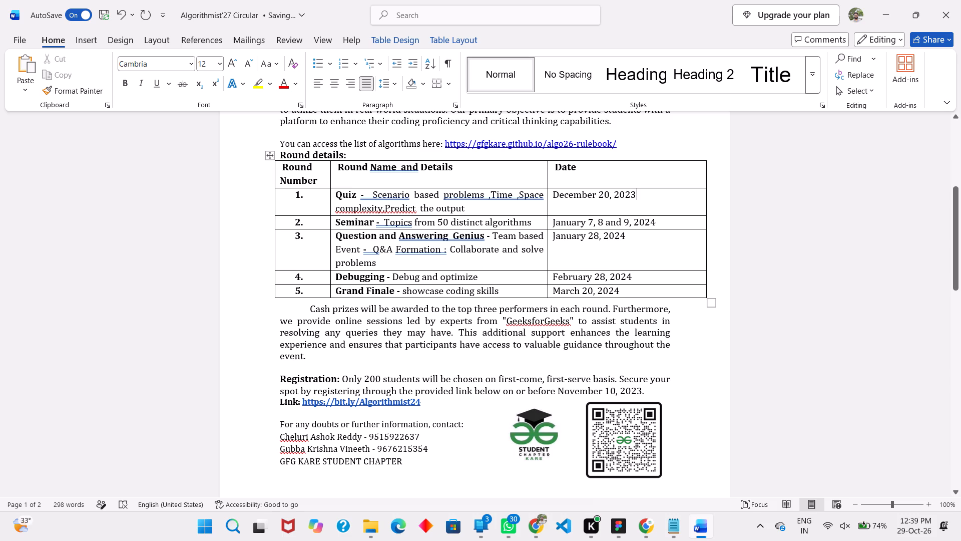
{"action": "left_click", "coordinate": [359, 196]}
{"action": "scroll", "coordinate": [379, 245], "scroll_direction": "up", "scroll_amount": 1}
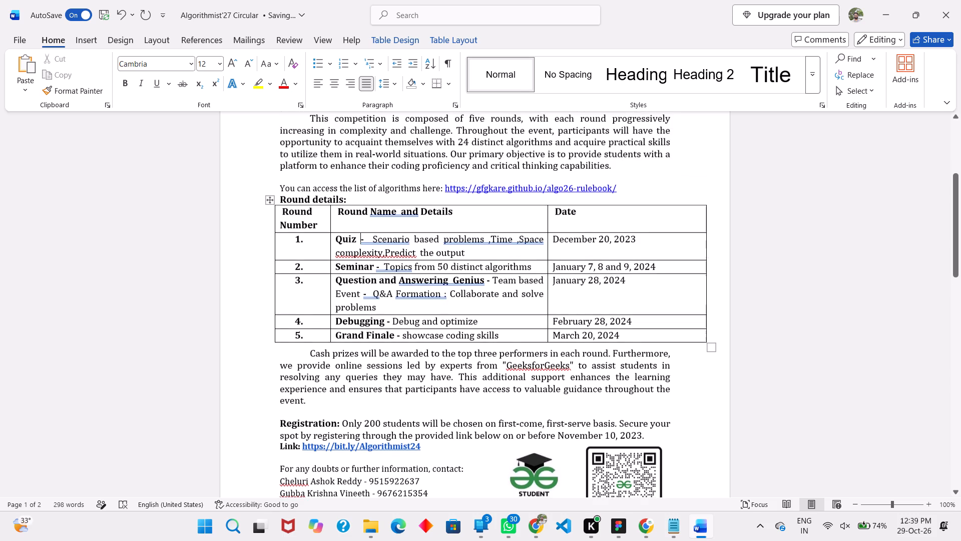
{"action": "scroll", "coordinate": [379, 245], "scroll_direction": "up", "scroll_amount": 1}
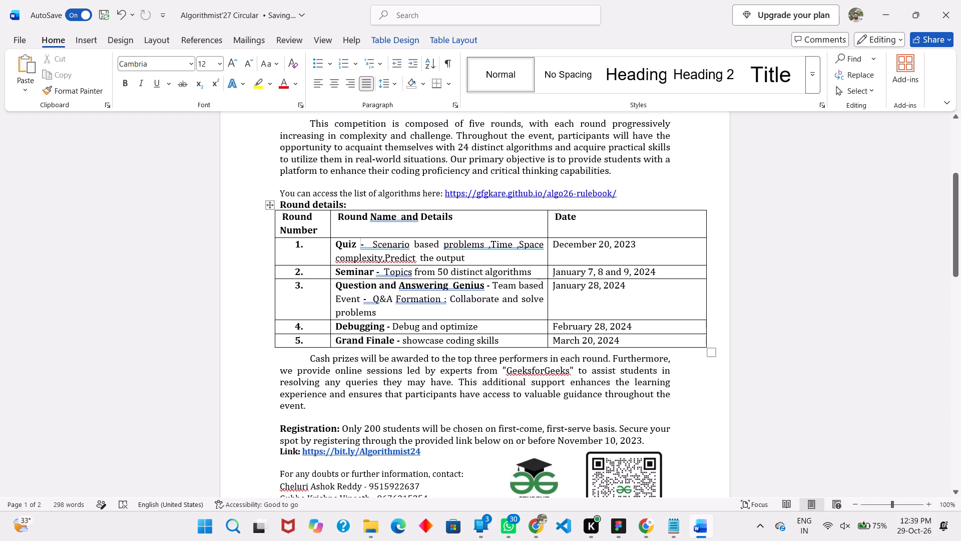
{"action": "left_click", "coordinate": [380, 312]}
{"action": "double_click", "coordinate": [296, 291]}
{"action": "left_click", "coordinate": [386, 315]}
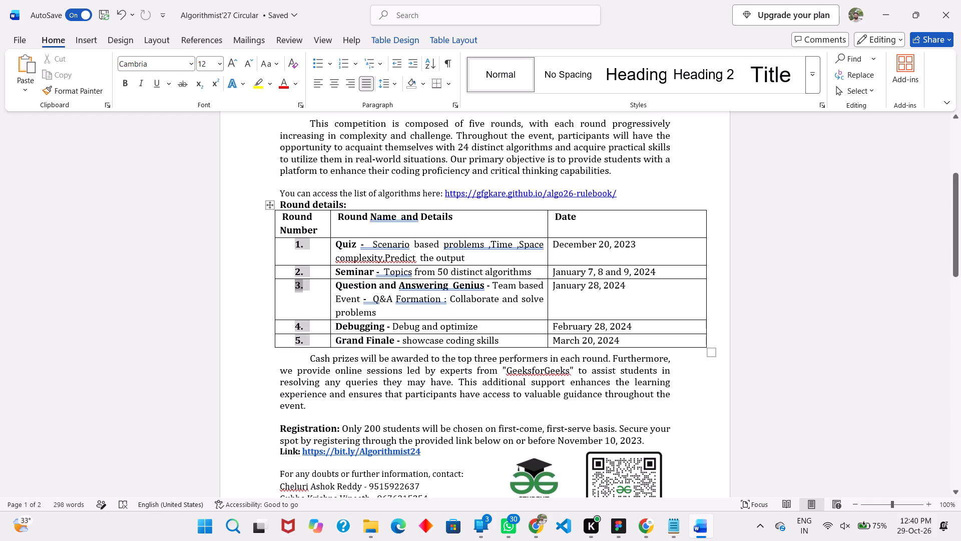
{"action": "left_click_drag", "start_coordinate": [383, 313], "coordinate": [308, 267]}
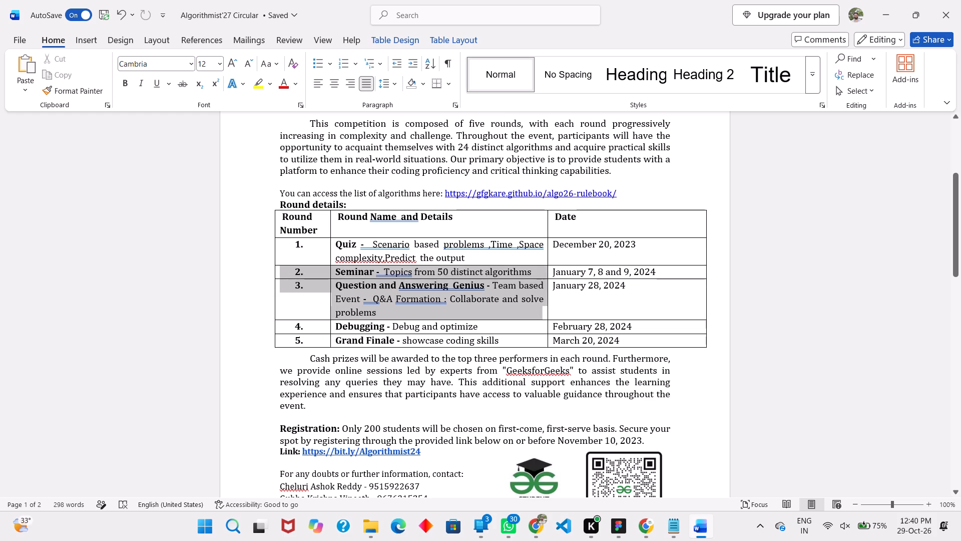
{"action": "left_click_drag", "start_coordinate": [308, 267], "coordinate": [342, 289]}
{"action": "key", "text": "ctrl+c"}
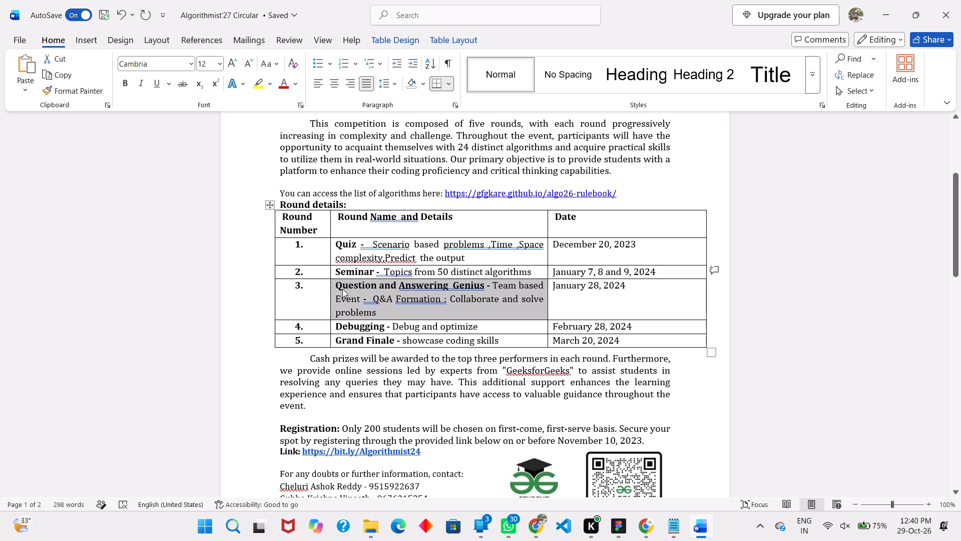
Cut the Debugging entry from round 4 and put the copied "Question and Answering Genius" entry in its place, without an extra line.
{"action": "left_click", "coordinate": [333, 325]}
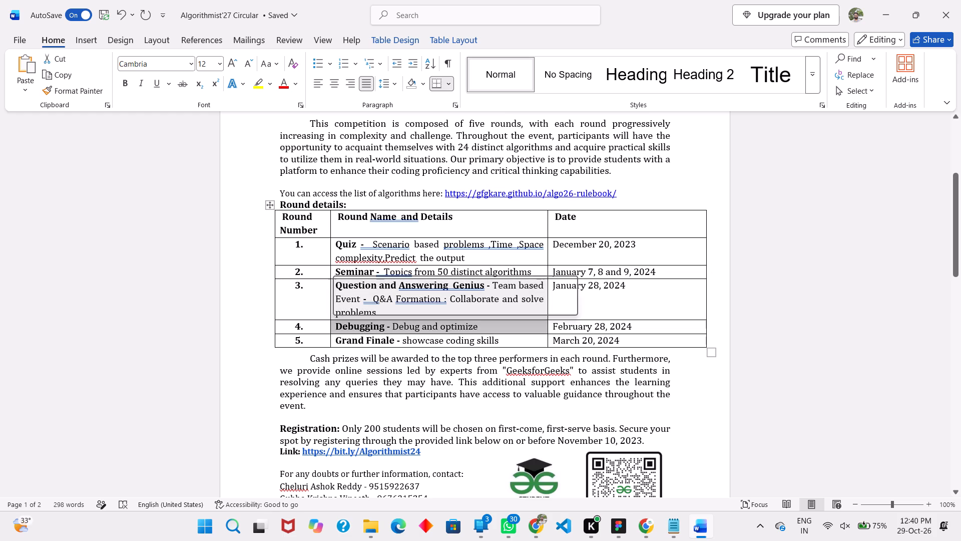
{"action": "left_click", "coordinate": [337, 325]}
{"action": "double_click", "coordinate": [337, 325]}
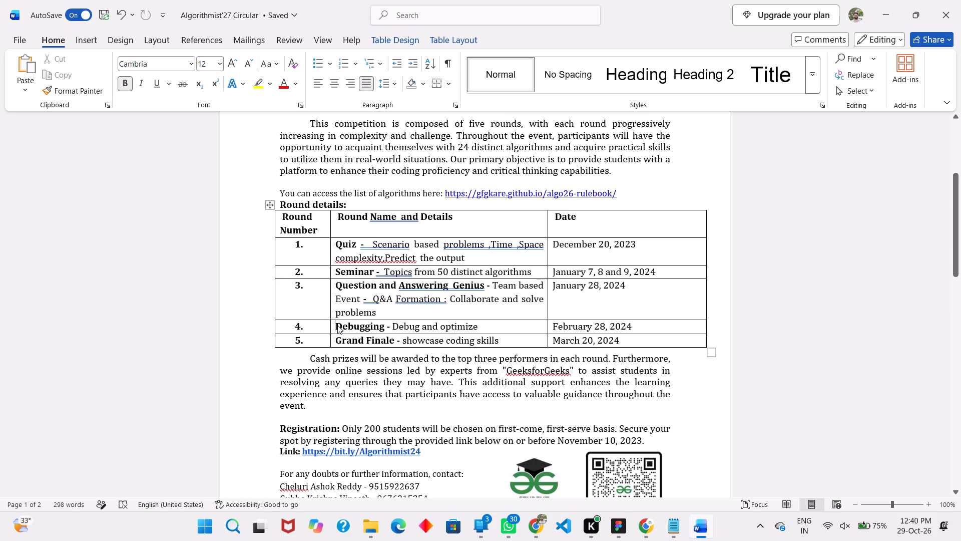
{"action": "key", "text": "ctrl+a"}
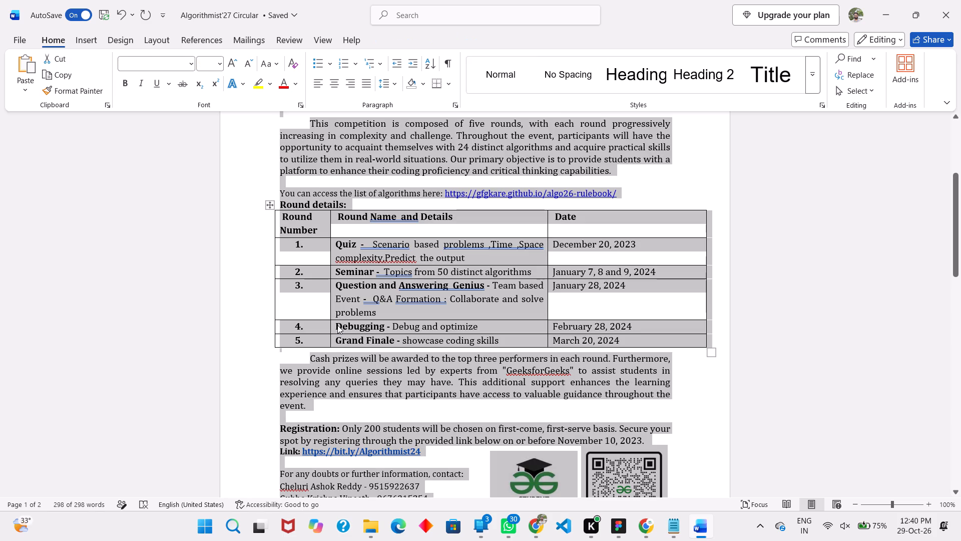
{"action": "double_click", "coordinate": [337, 325]}
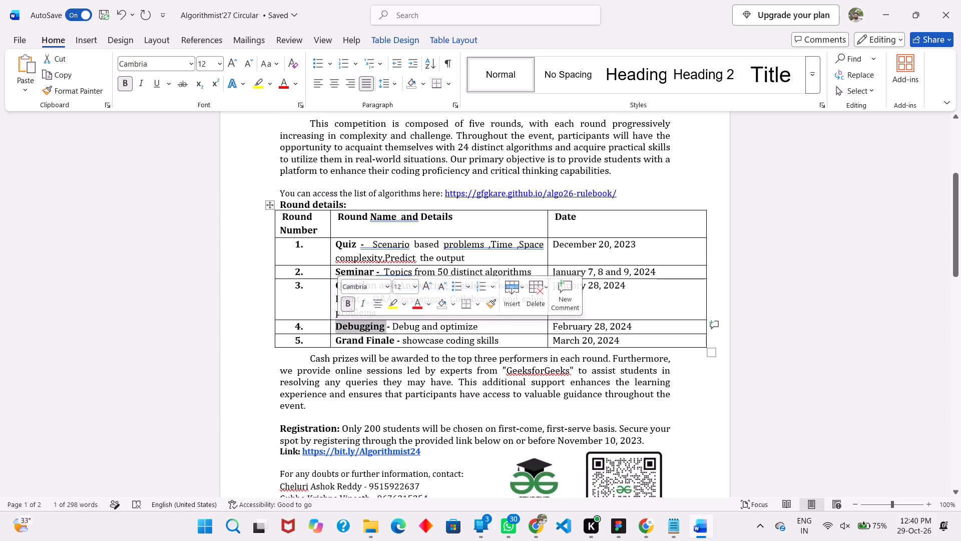
{"action": "left_click_drag", "start_coordinate": [490, 328], "coordinate": [485, 327]}
{"action": "left_click_drag", "start_coordinate": [485, 327], "coordinate": [482, 327]}
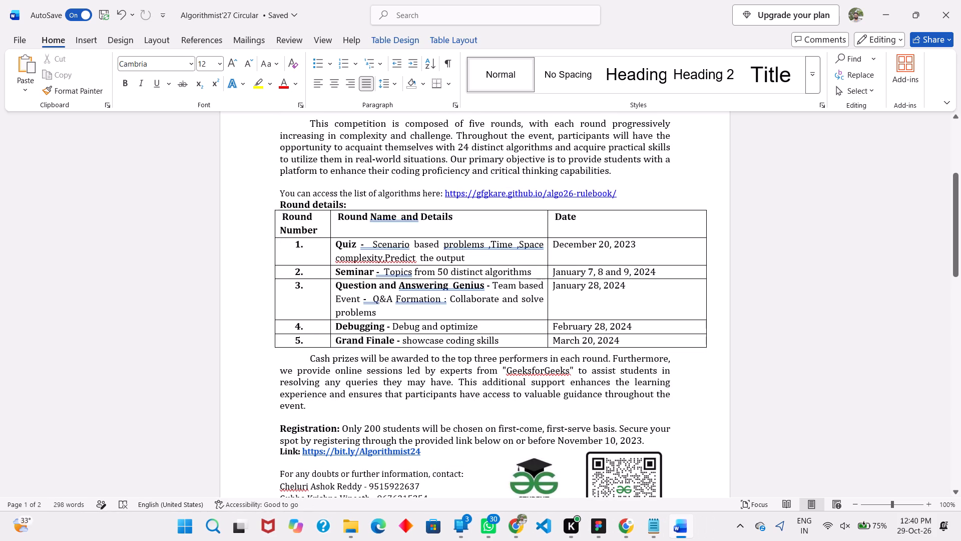
{"action": "left_click_drag", "start_coordinate": [482, 327], "coordinate": [354, 329]}
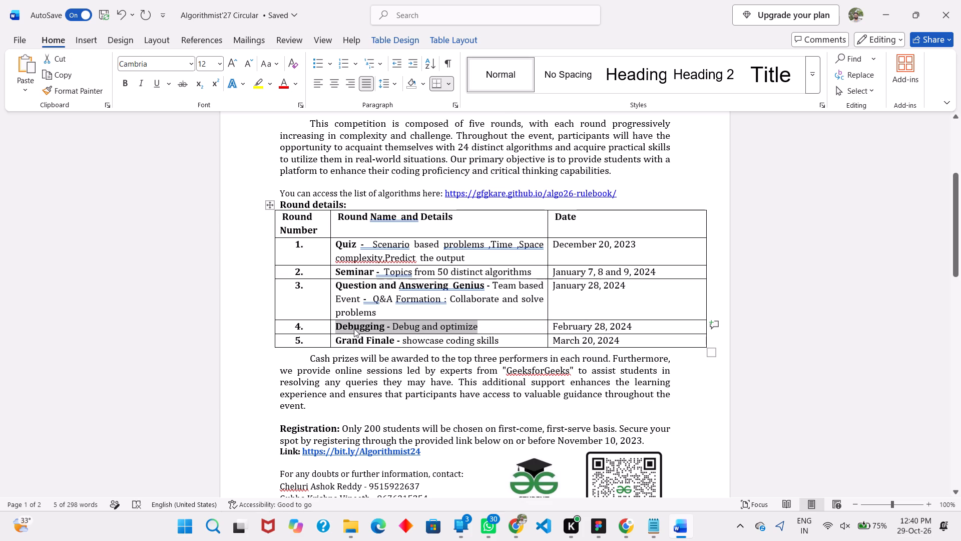
{"action": "key", "text": "ctrl+x"}
{"action": "key", "text": "super+v"}
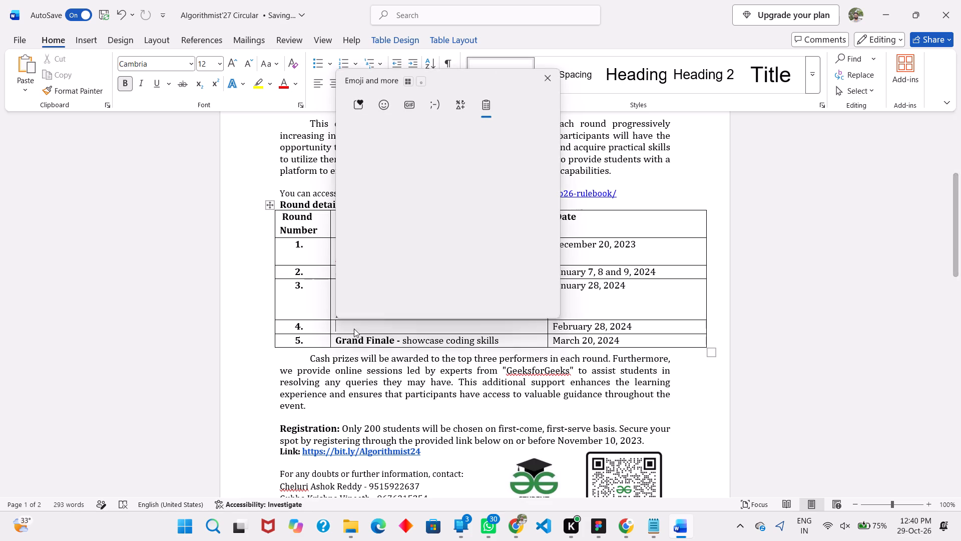
{"action": "left_click", "coordinate": [399, 204]}
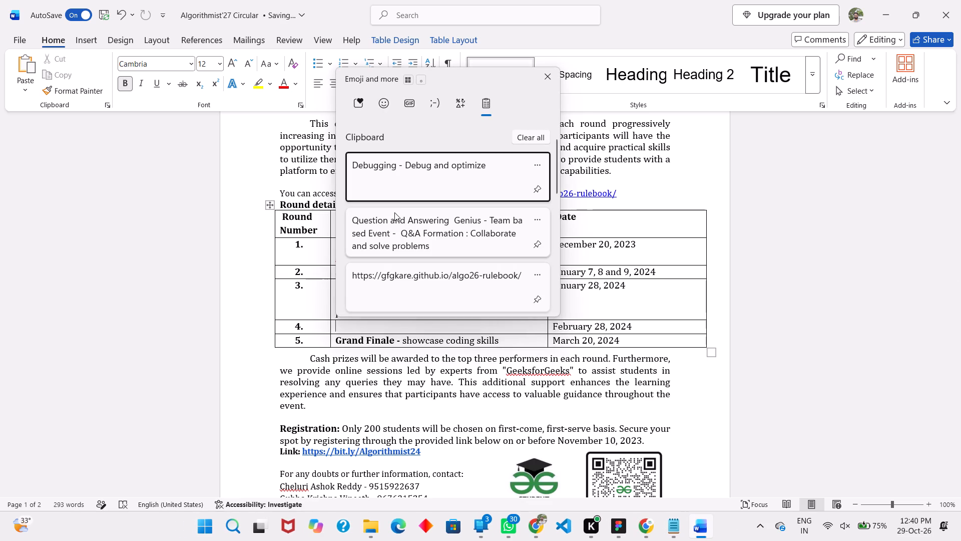
{"action": "left_click", "coordinate": [394, 212]}
{"action": "key", "text": "ctrl+v"}
{"action": "key", "text": "BackSpace"}
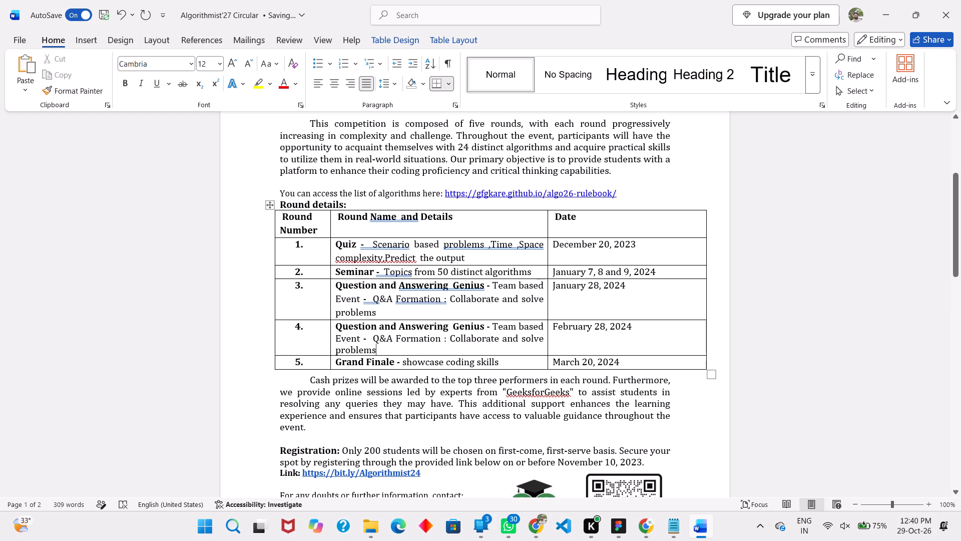
Move the "Seminar - Topics from 50 distinct algorithms" entry from round 2 into round 3, replacing the "Question and Answering Genius" text there.
{"action": "left_click_drag", "start_coordinate": [530, 272], "coordinate": [353, 271]}
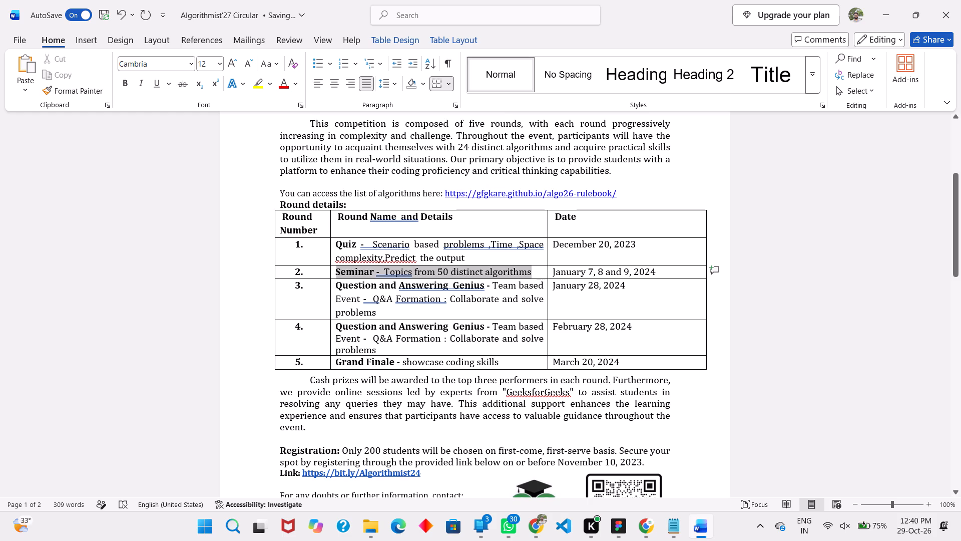
{"action": "left_click_drag", "start_coordinate": [353, 271], "coordinate": [349, 271]}
{"action": "key", "text": "ctrl+x"}
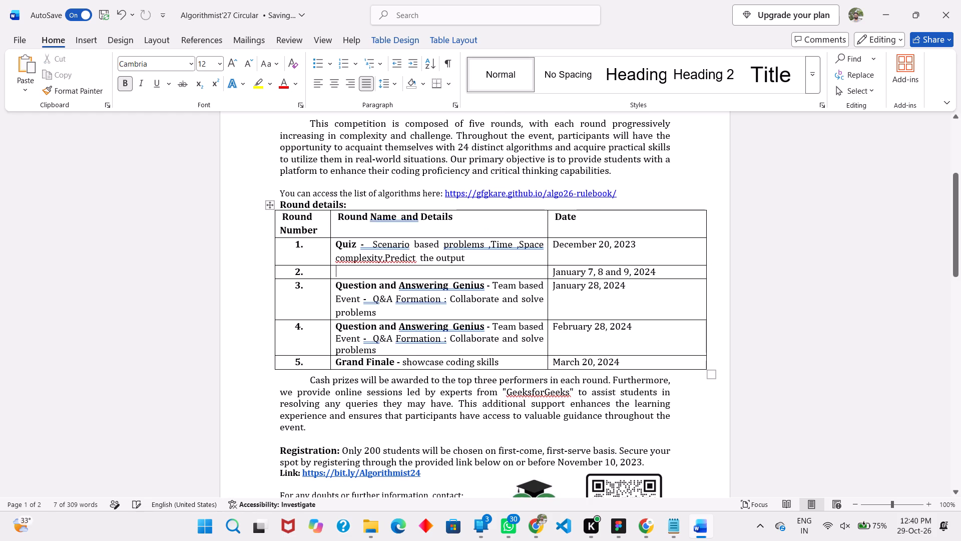
{"action": "left_click", "coordinate": [381, 314]}
{"action": "left_click_drag", "start_coordinate": [381, 314], "coordinate": [359, 304]}
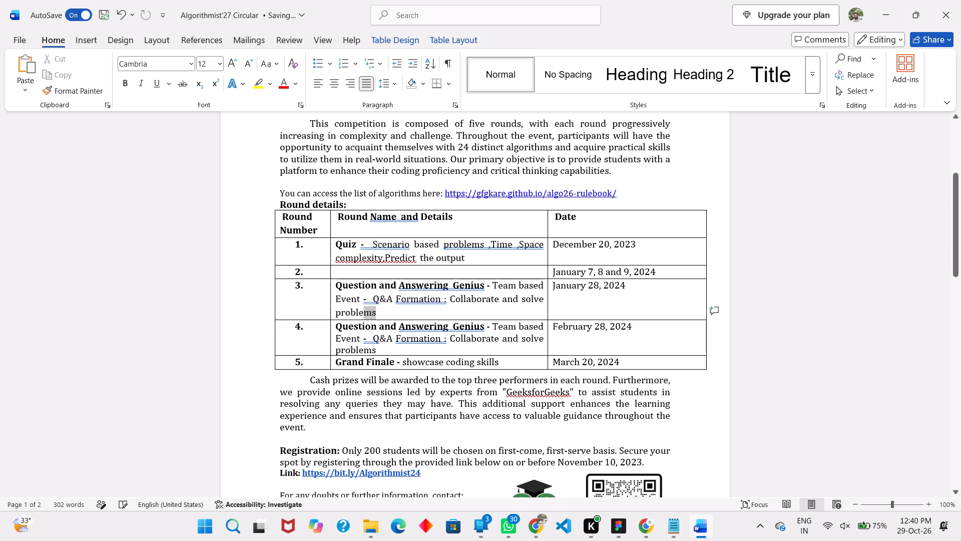
{"action": "left_click_drag", "start_coordinate": [359, 304], "coordinate": [333, 289]}
{"action": "key", "text": "ctrl+v"}
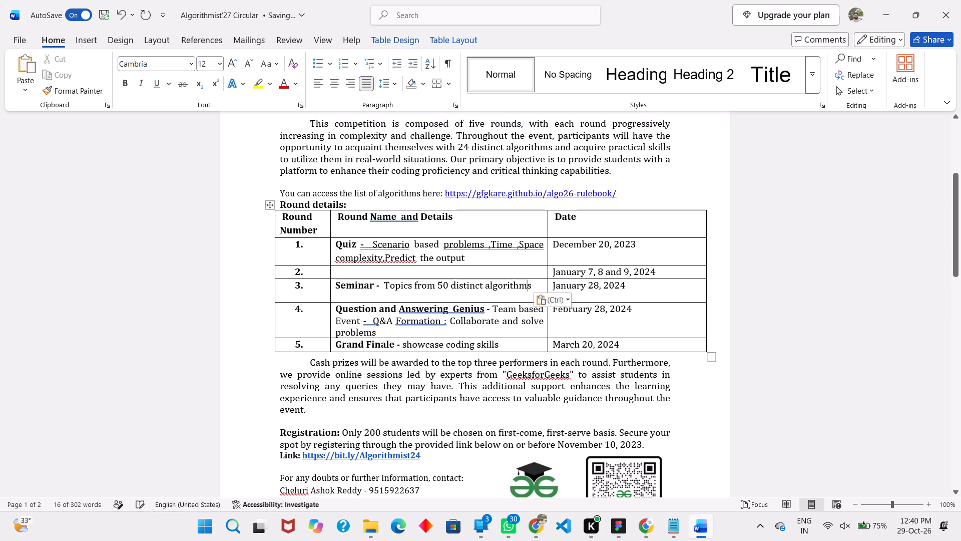
{"action": "key", "text": "Delete"}
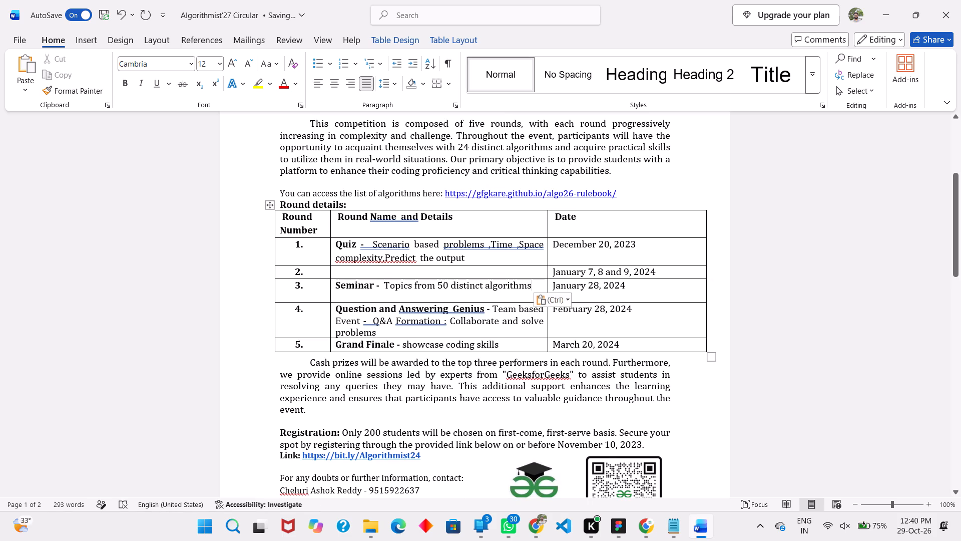
{"action": "key", "text": "Delete"}
{"action": "left_click", "coordinate": [375, 289]}
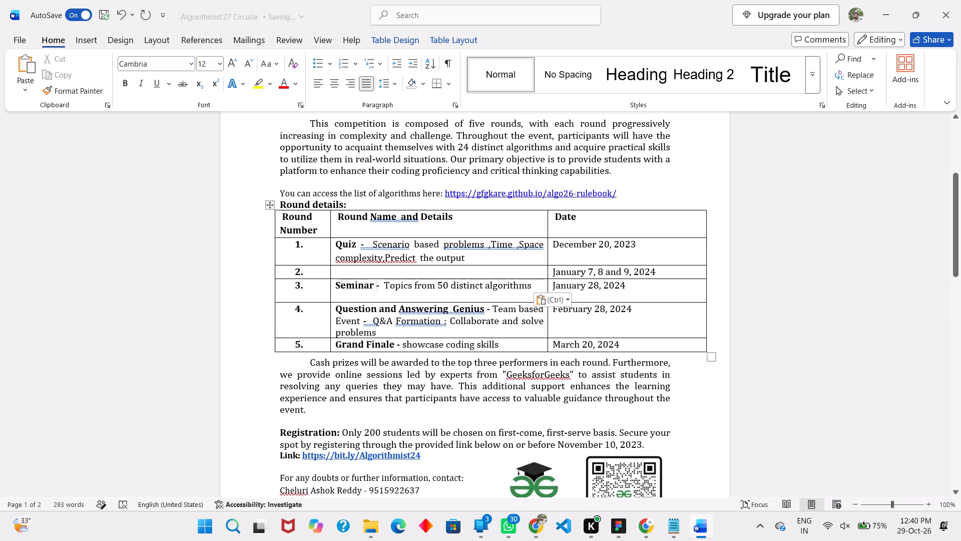
{"action": "left_click", "coordinate": [371, 296]}
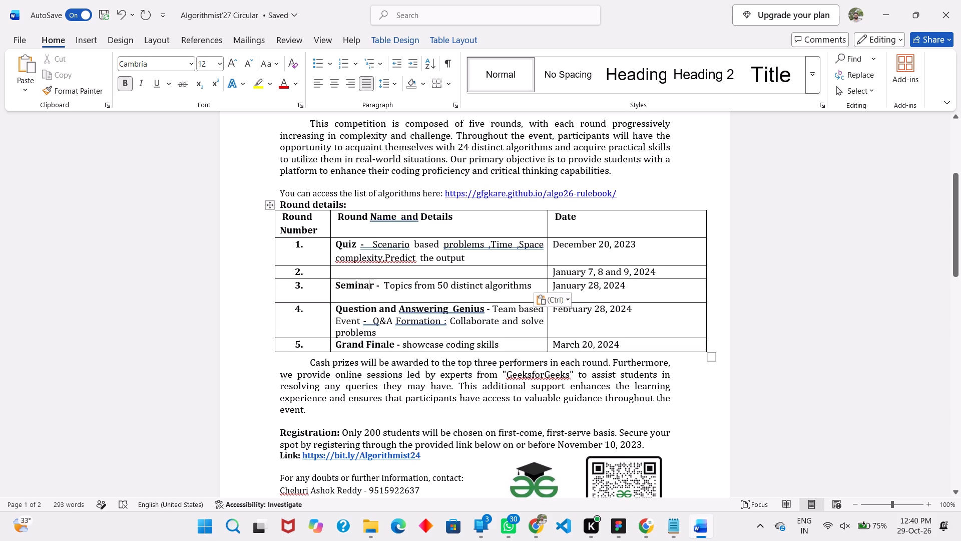
Reduce the height of the round 3 row in the Round details table to fit its single line.
{"action": "left_click_drag", "start_coordinate": [355, 302], "coordinate": [355, 290]}
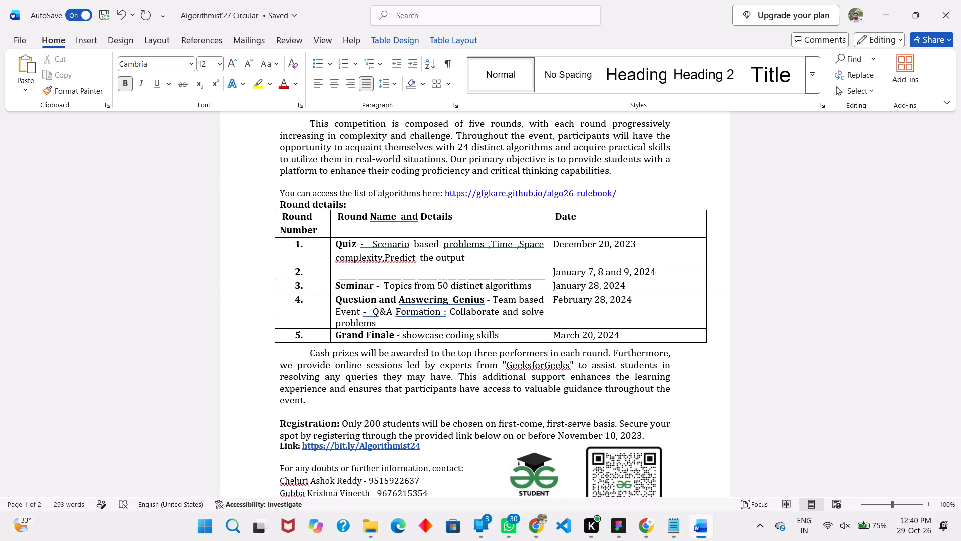
{"action": "left_click_drag", "start_coordinate": [355, 290], "coordinate": [352, 291]}
{"action": "left_click_drag", "start_coordinate": [352, 291], "coordinate": [352, 297]}
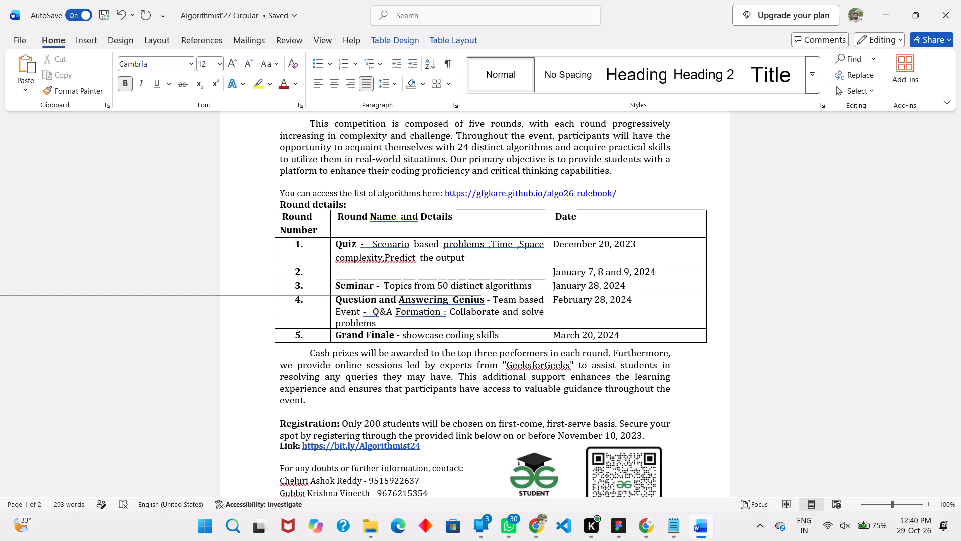
{"action": "left_click_drag", "start_coordinate": [352, 297], "coordinate": [352, 293]}
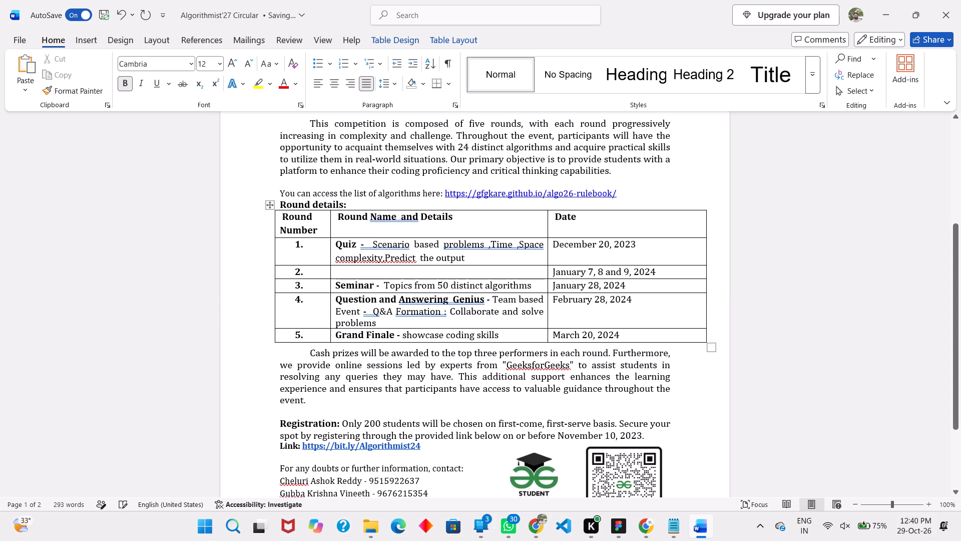
Paste "Debugging - Debug and optimize" from the clipboard history into round 2's empty details cell and unbold "Debug and optimize".
{"action": "left_click", "coordinate": [362, 275]}
{"action": "key", "text": "super+v"}
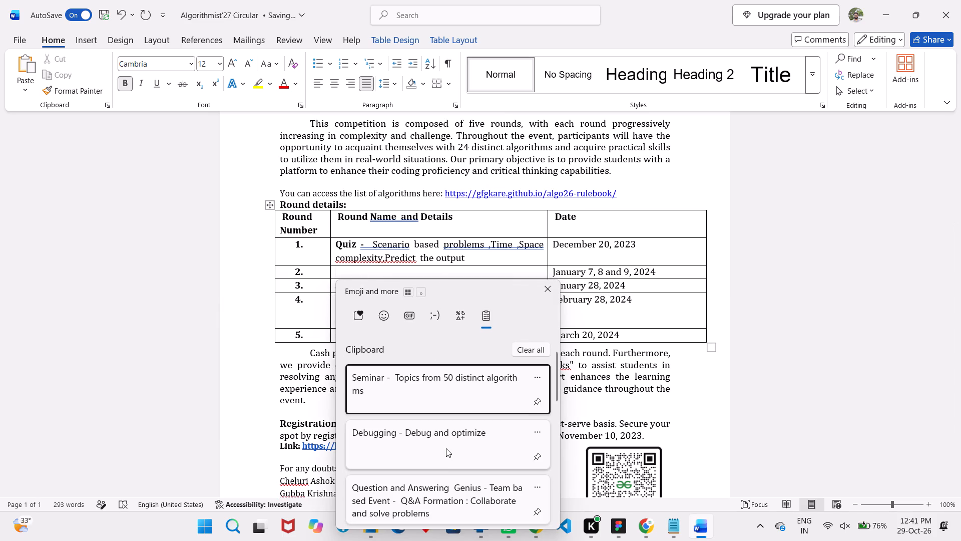
{"action": "left_click", "coordinate": [446, 448]}
{"action": "key", "text": "ctrl+v"}
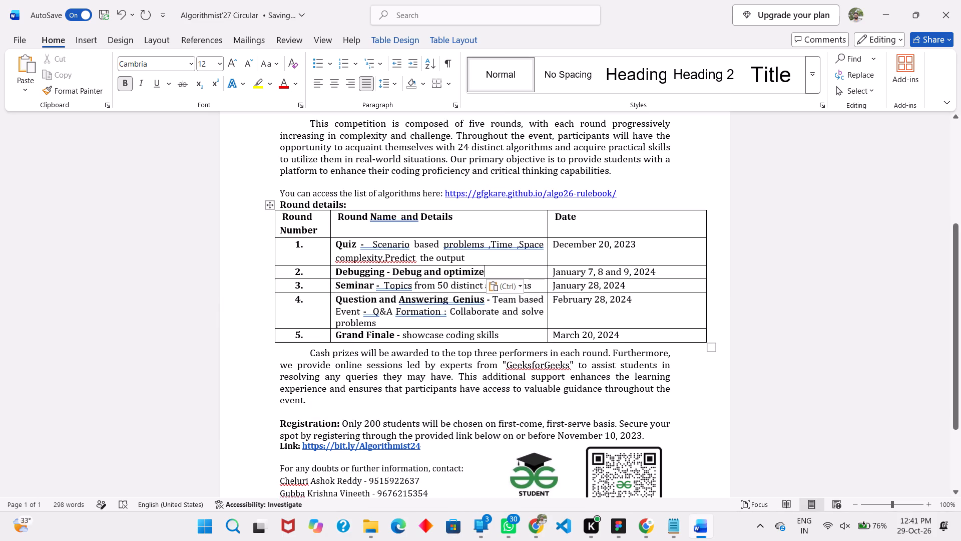
{"action": "left_click_drag", "start_coordinate": [481, 273], "coordinate": [405, 272]}
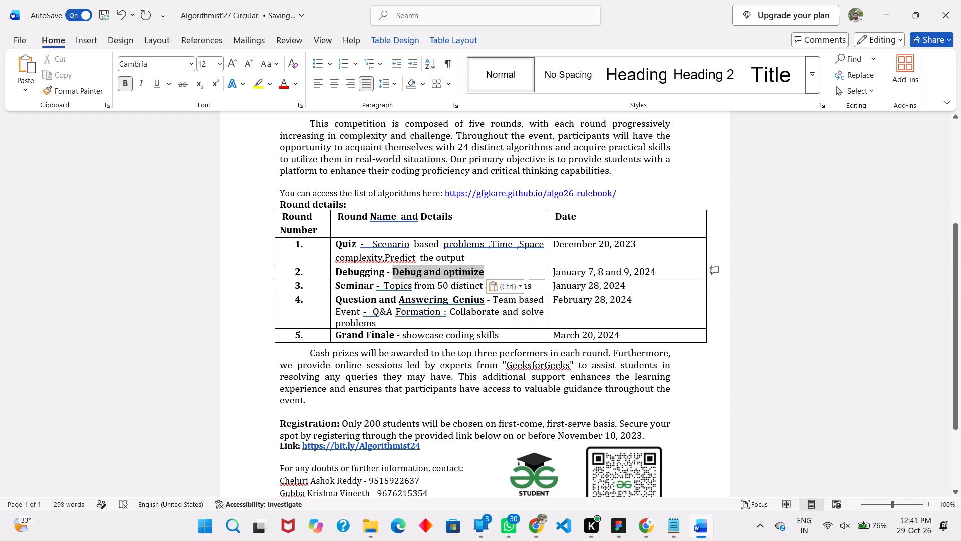
{"action": "left_click_drag", "start_coordinate": [405, 272], "coordinate": [399, 272]}
{"action": "key", "text": "ctrl+b"}
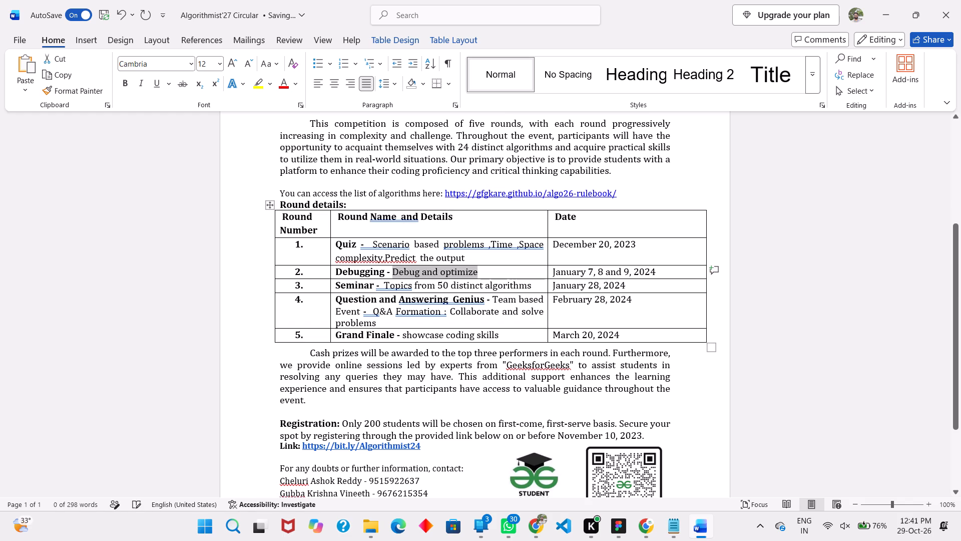
{"action": "left_click", "coordinate": [609, 315]}
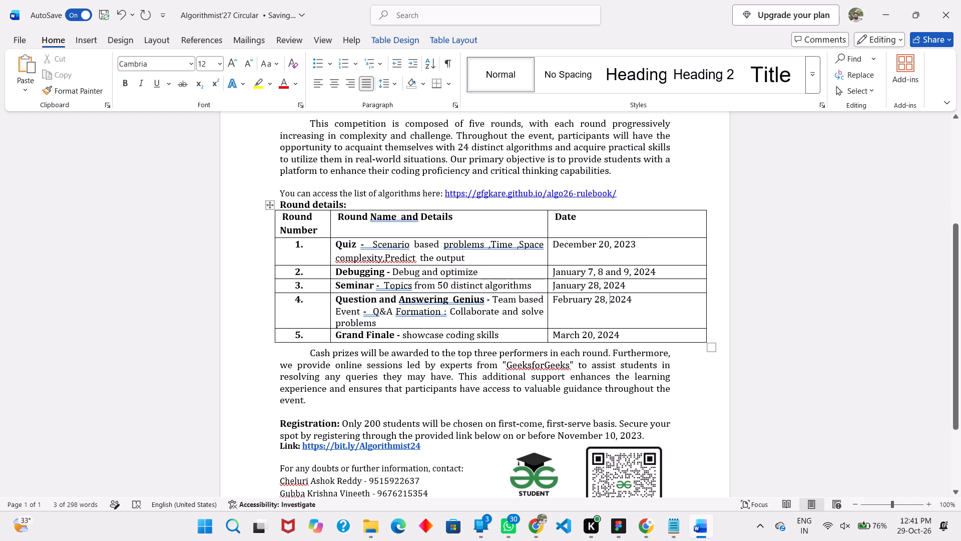
Delete the text from "Furthermore, we provide online sessions" to the end of the cash prizes paragraph, keeping its first sentence.
{"action": "scroll", "coordinate": [610, 310], "scroll_direction": "down", "scroll_amount": 1}
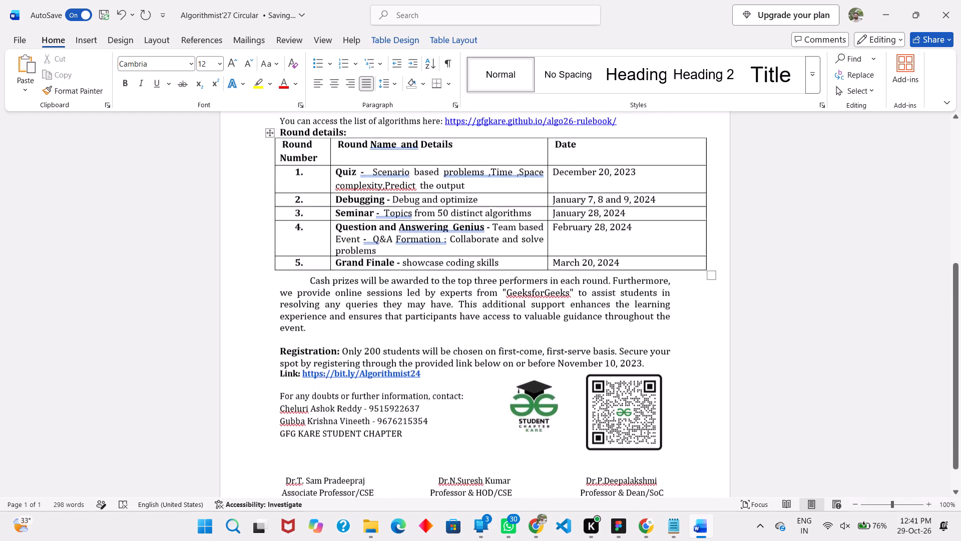
{"action": "scroll", "coordinate": [610, 310], "scroll_direction": "down", "scroll_amount": 1}
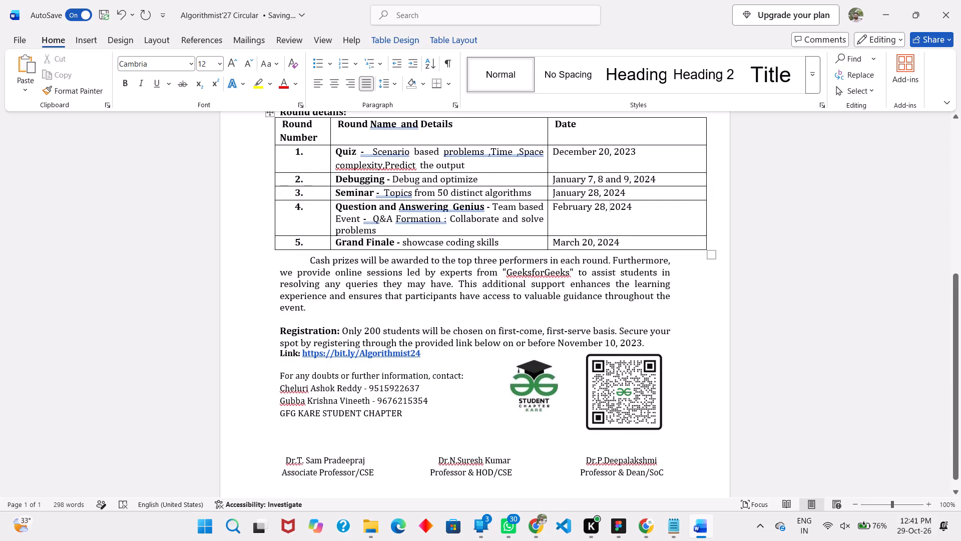
{"action": "scroll", "coordinate": [610, 310], "scroll_direction": "down", "scroll_amount": 1}
{"action": "left_click_drag", "start_coordinate": [326, 305], "coordinate": [325, 305]}
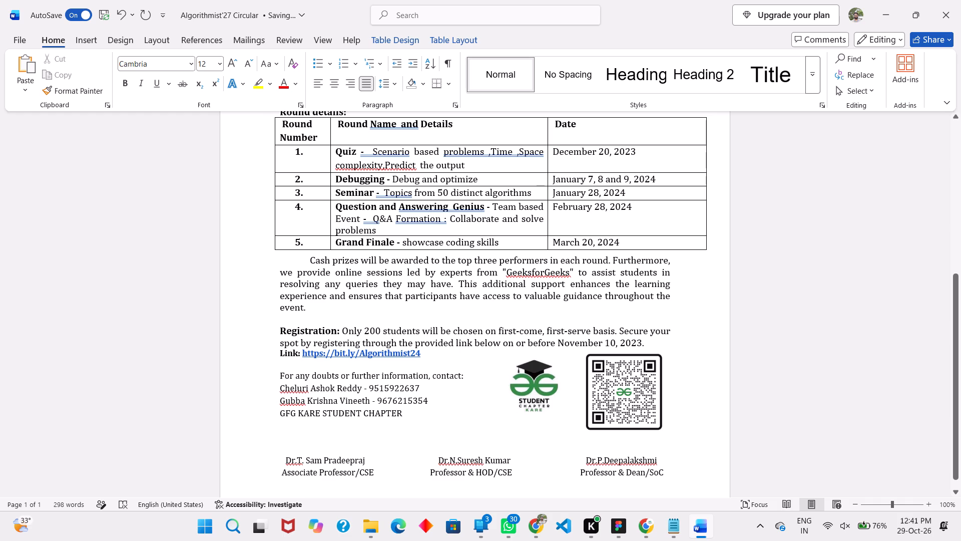
{"action": "left_click_drag", "start_coordinate": [325, 305], "coordinate": [532, 227]}
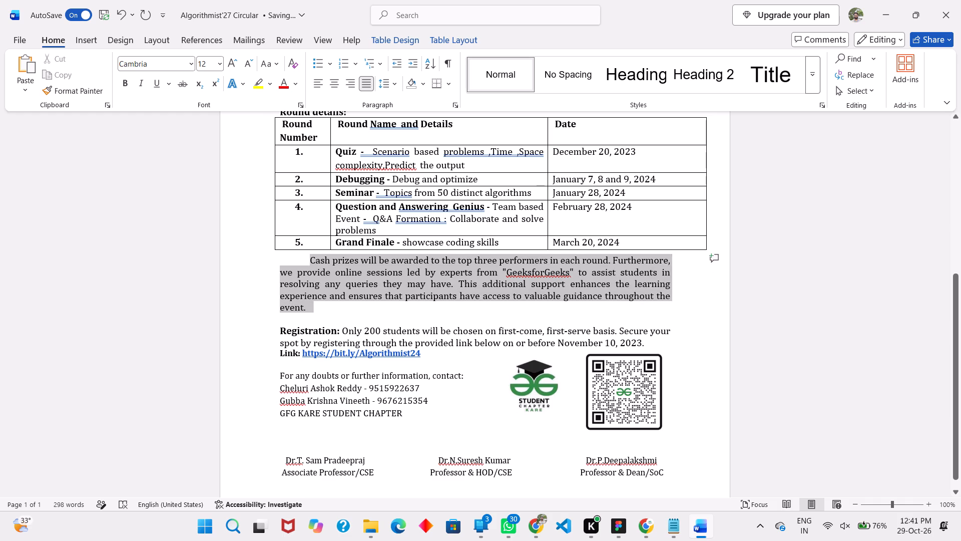
{"action": "left_click_drag", "start_coordinate": [532, 227], "coordinate": [597, 263]}
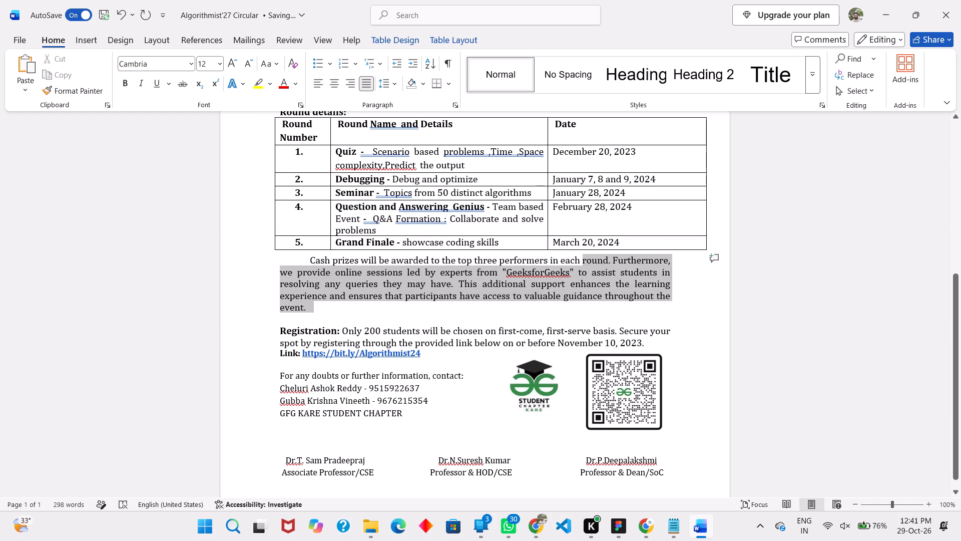
{"action": "left_click_drag", "start_coordinate": [597, 263], "coordinate": [593, 263]}
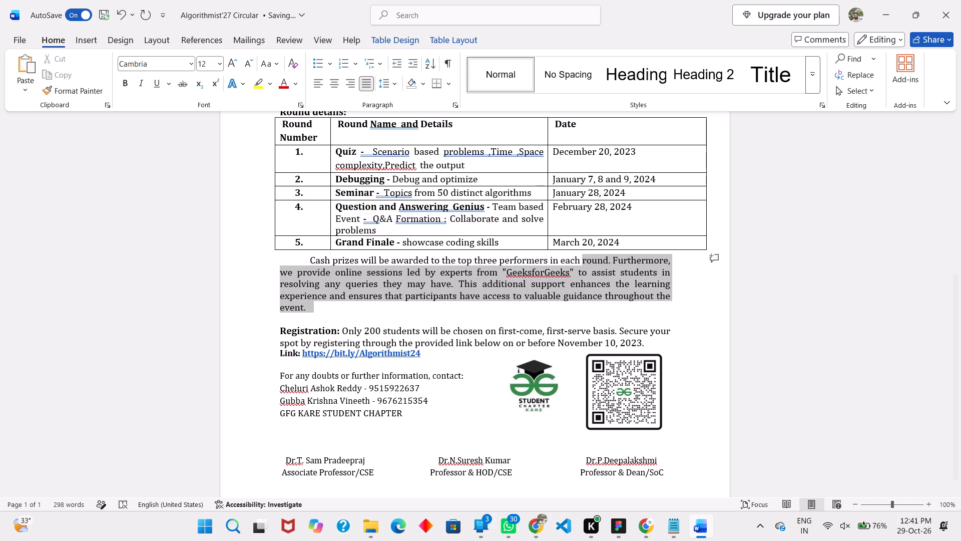
{"action": "left_click_drag", "start_coordinate": [593, 263], "coordinate": [616, 260]}
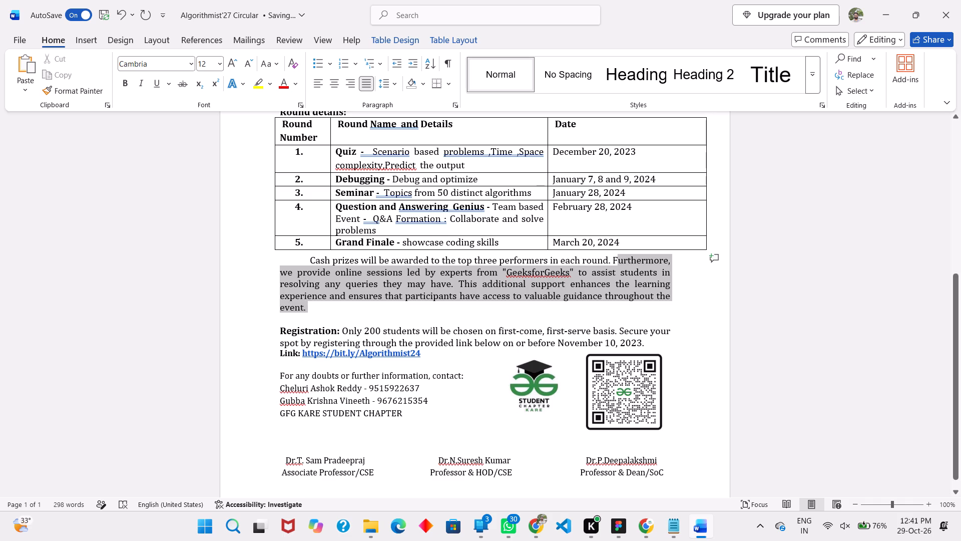
{"action": "left_click_drag", "start_coordinate": [616, 260], "coordinate": [612, 258]}
{"action": "key", "text": "BackSpace"}
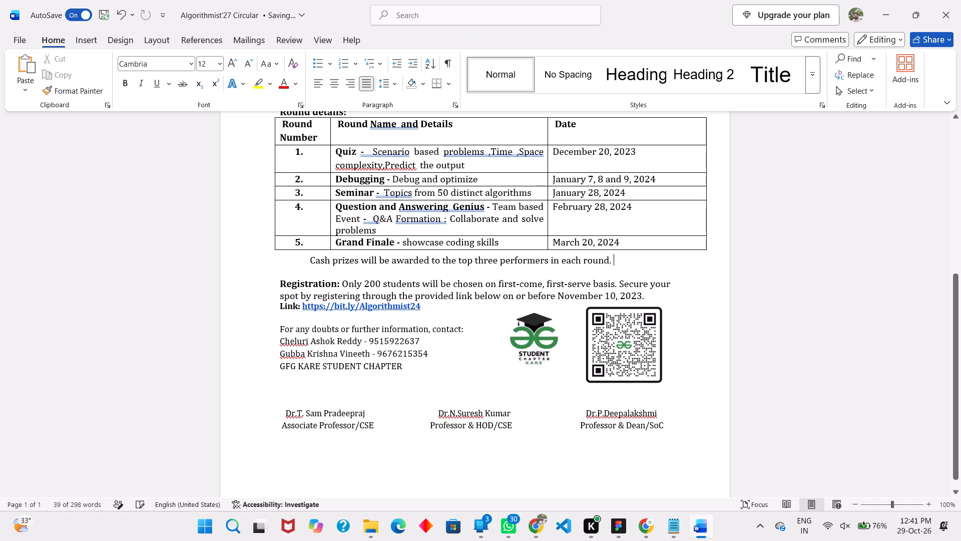
Delete the student chapter logo and the QR code beside the contact details.
{"action": "left_click", "coordinate": [533, 344]}
{"action": "key", "text": "Delete"}
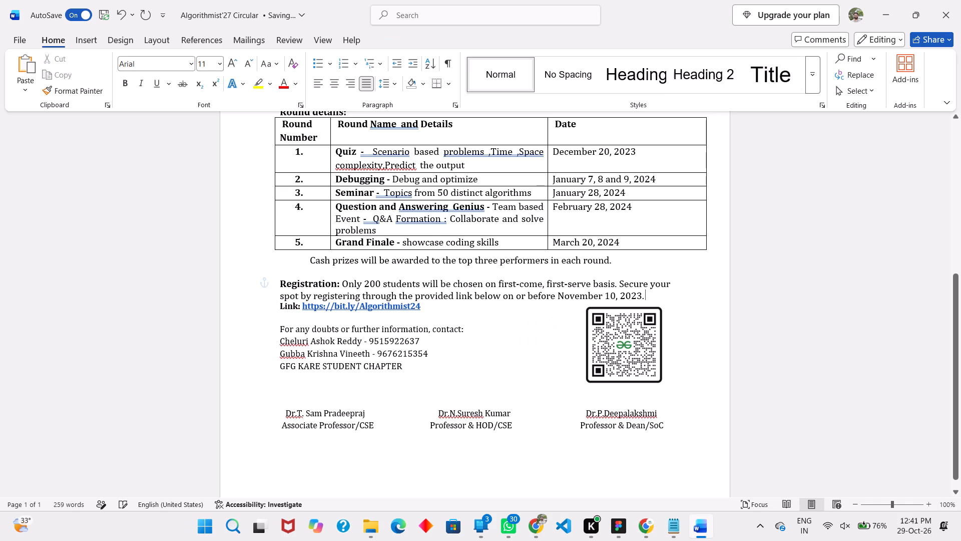
{"action": "left_click", "coordinate": [627, 376]}
{"action": "key", "text": "Delete"}
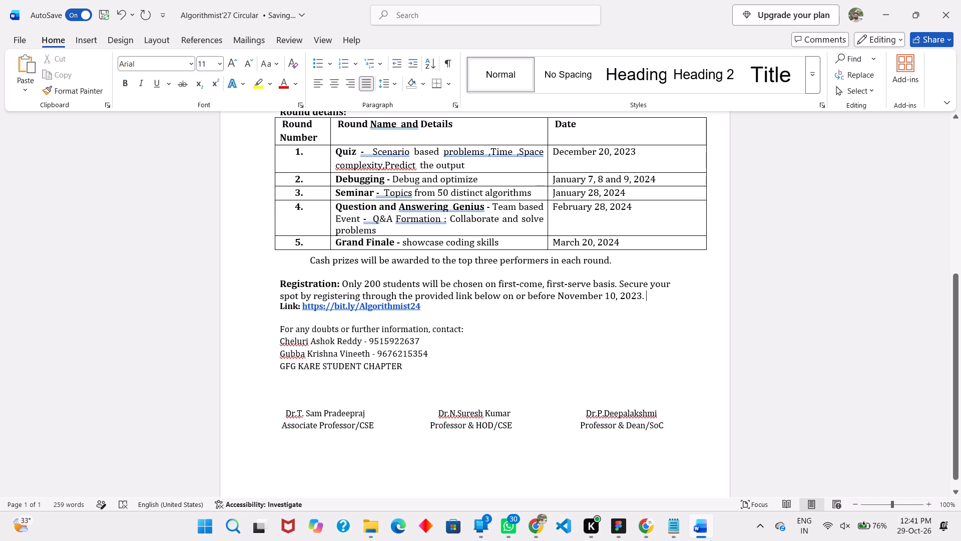
Colour the registration deadline date "November 10, 2023" red.
{"action": "left_click_drag", "start_coordinate": [642, 293], "coordinate": [569, 298]}
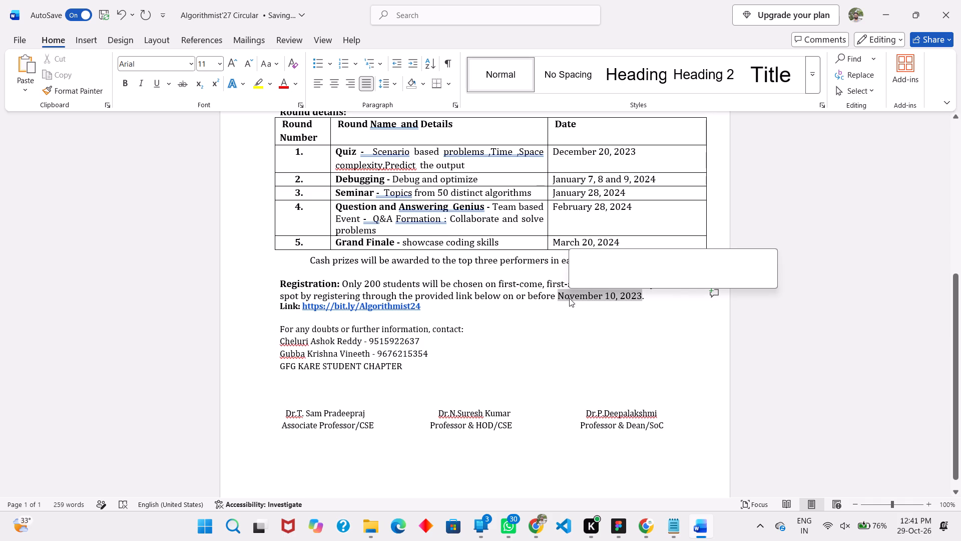
{"action": "left_click", "coordinate": [569, 298]}
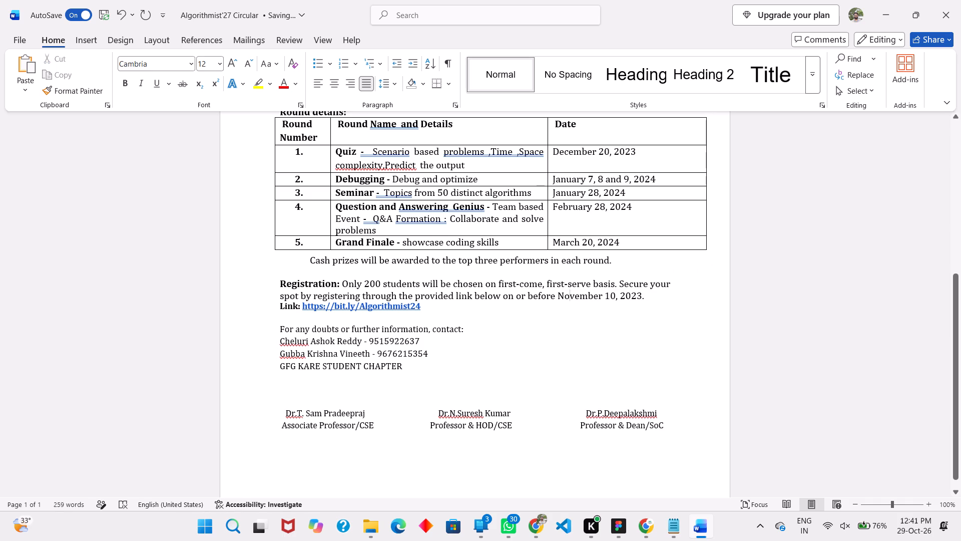
{"action": "left_click_drag", "start_coordinate": [640, 295], "coordinate": [608, 301]}
{"action": "left_click_drag", "start_coordinate": [608, 301], "coordinate": [568, 298]}
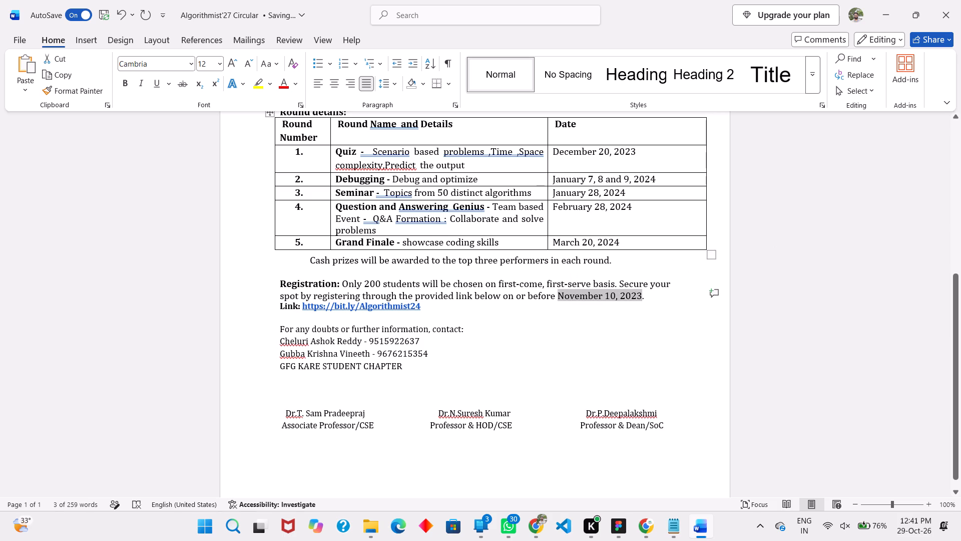
{"action": "left_click", "coordinate": [281, 87]}
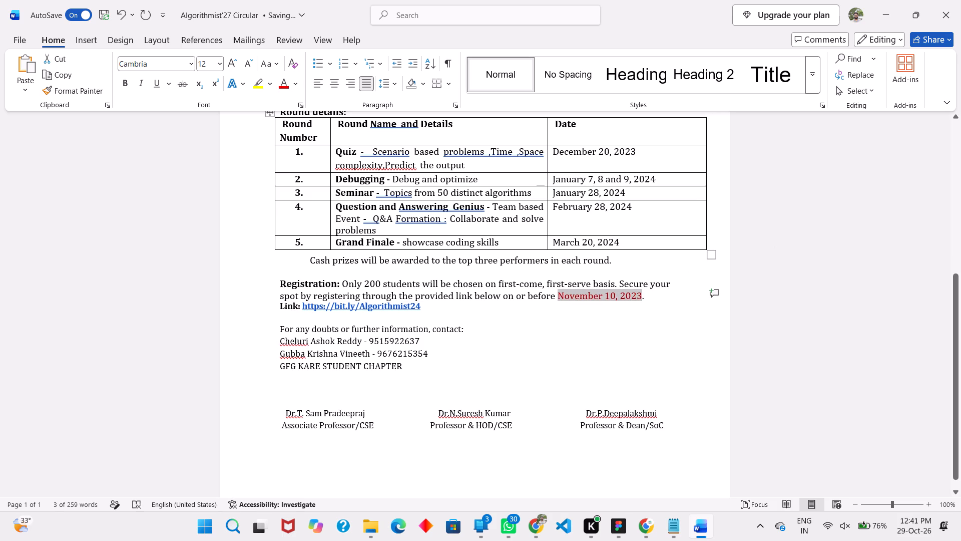
{"action": "left_click", "coordinate": [508, 362]}
Replace the Associate Professor/CSE signatory's name with the current event co-ordinator's name, keeping the "Dr." title.
{"action": "scroll", "coordinate": [508, 362], "scroll_direction": "down", "scroll_amount": 1}
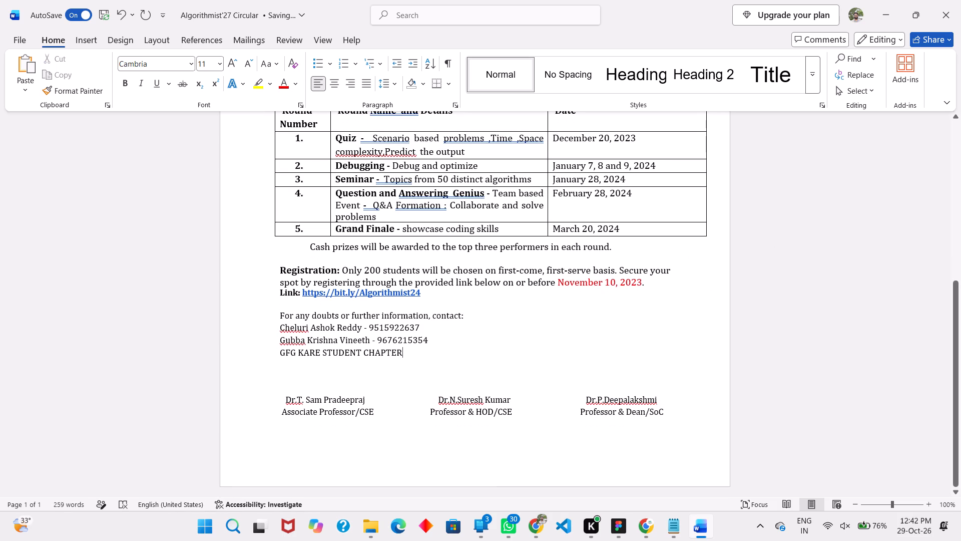
{"action": "scroll", "coordinate": [508, 362], "scroll_direction": "down", "scroll_amount": 1}
{"action": "left_click", "coordinate": [369, 395]}
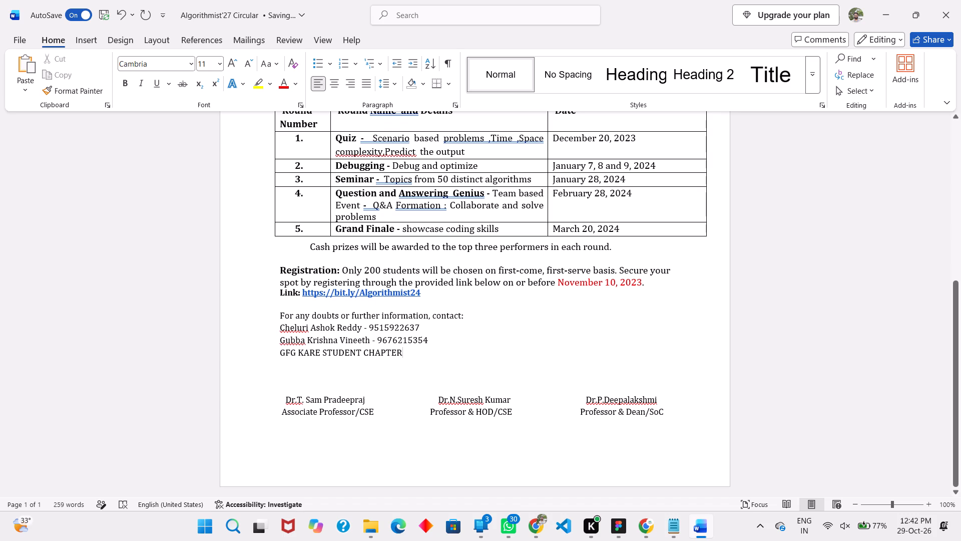
{"action": "left_click", "coordinate": [364, 400]}
{"action": "key", "text": "BackSpace"}
{"action": "key", "text": "BackSpace"}
{"action": "key", "text": "BackSpace"}
{"action": "key", "text": "BackSpace"}
{"action": "key", "text": "BackSpace"}
{"action": "key", "text": "BackSpace"}
{"action": "key", "text": "BackSpace"}
{"action": "key", "text": "BackSpace"}
{"action": "key", "text": "BackSpace"}
{"action": "key", "text": "BackSpace"}
{"action": "key", "text": "BackSpace"}
{"action": "key", "text": "BackSpace"}
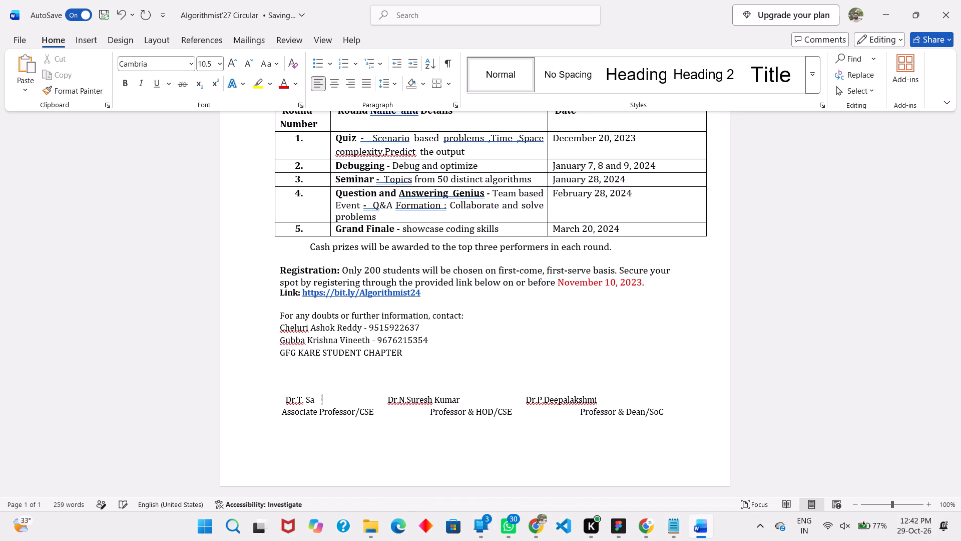
{"action": "key", "text": "BackSpace"}
{"action": "key", "text": "BackSpace"}
{"action": "key", "text": "BackSpace"}
{"action": "key", "text": "BackSpace"}
{"action": "key", "text": "BackSpace"}
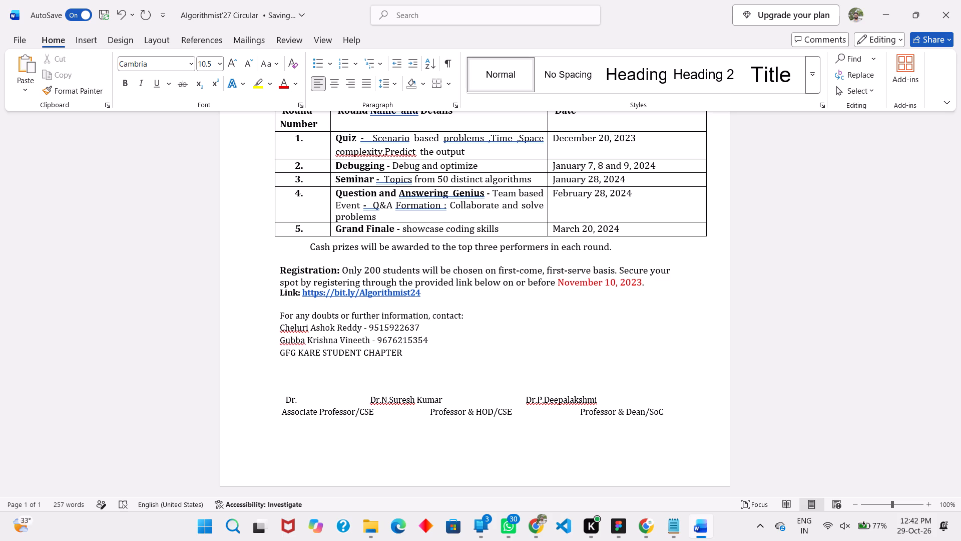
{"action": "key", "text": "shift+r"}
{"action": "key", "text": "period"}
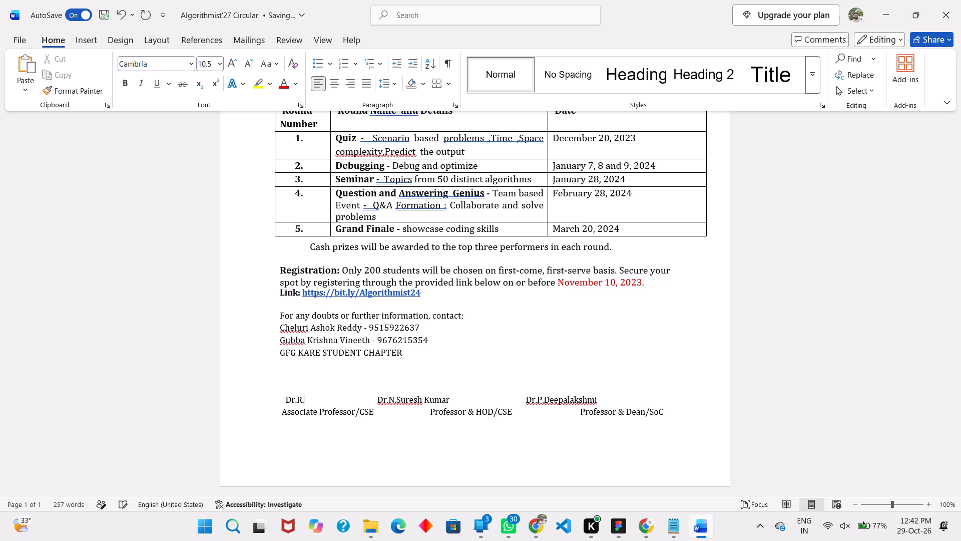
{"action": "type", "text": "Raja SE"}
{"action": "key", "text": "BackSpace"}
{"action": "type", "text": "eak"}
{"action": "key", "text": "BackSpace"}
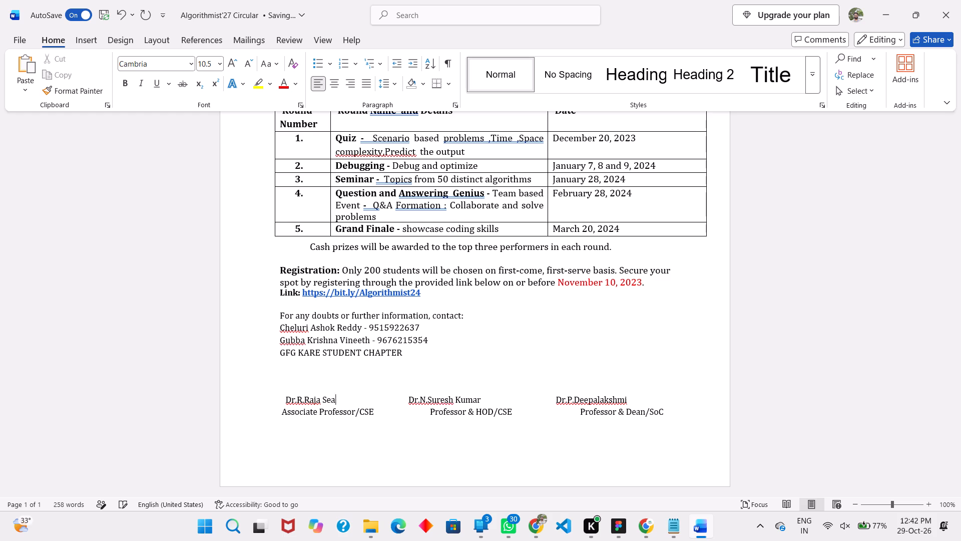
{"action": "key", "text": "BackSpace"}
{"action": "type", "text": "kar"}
Add six spaces before the first signatory's name so it sits centred above "Associate Professor/CSE".
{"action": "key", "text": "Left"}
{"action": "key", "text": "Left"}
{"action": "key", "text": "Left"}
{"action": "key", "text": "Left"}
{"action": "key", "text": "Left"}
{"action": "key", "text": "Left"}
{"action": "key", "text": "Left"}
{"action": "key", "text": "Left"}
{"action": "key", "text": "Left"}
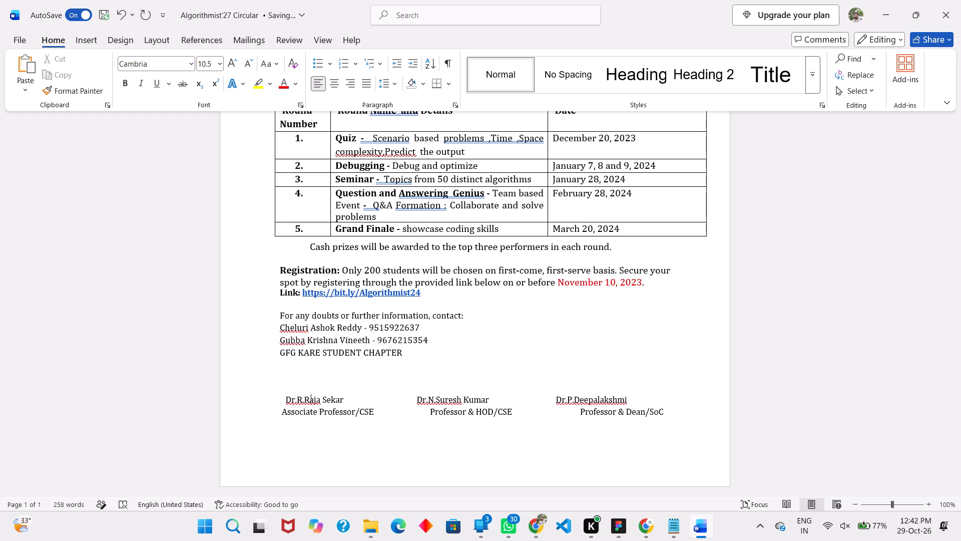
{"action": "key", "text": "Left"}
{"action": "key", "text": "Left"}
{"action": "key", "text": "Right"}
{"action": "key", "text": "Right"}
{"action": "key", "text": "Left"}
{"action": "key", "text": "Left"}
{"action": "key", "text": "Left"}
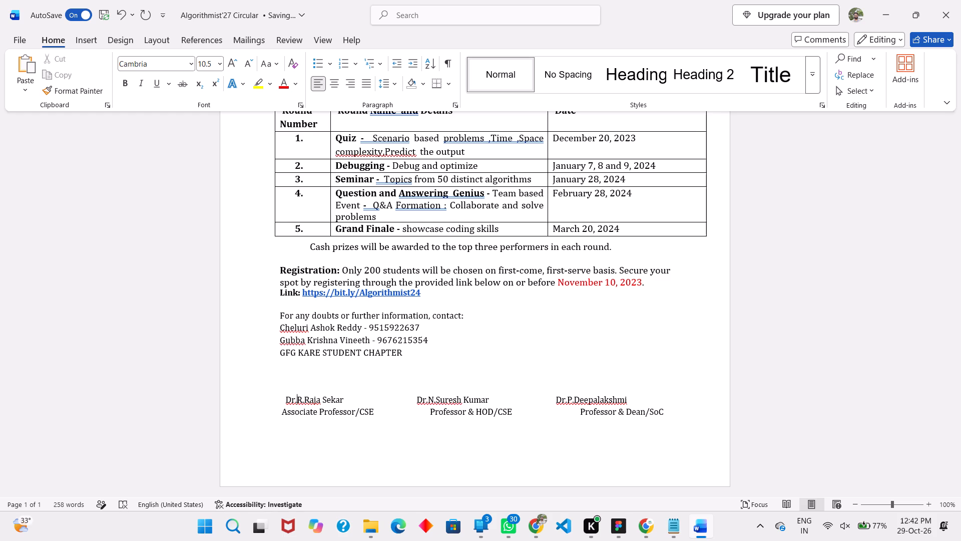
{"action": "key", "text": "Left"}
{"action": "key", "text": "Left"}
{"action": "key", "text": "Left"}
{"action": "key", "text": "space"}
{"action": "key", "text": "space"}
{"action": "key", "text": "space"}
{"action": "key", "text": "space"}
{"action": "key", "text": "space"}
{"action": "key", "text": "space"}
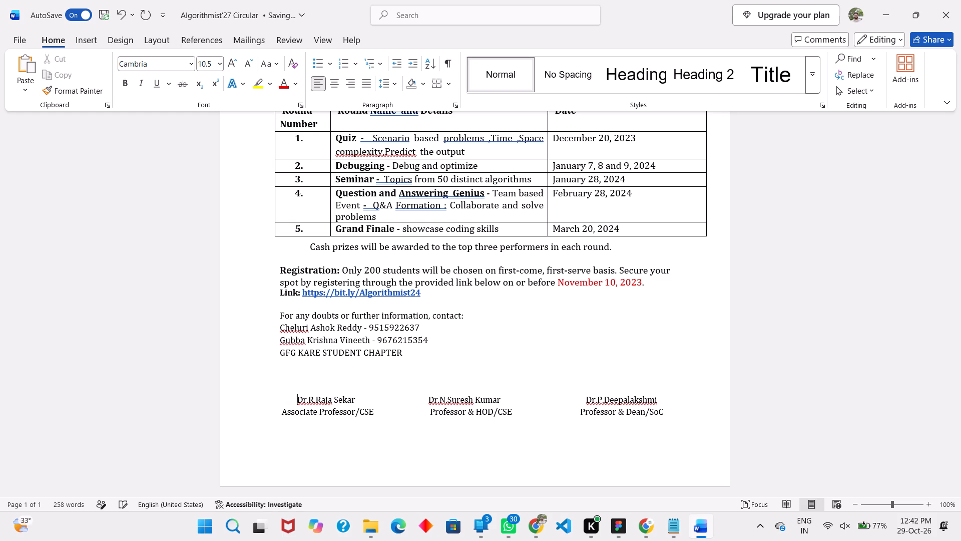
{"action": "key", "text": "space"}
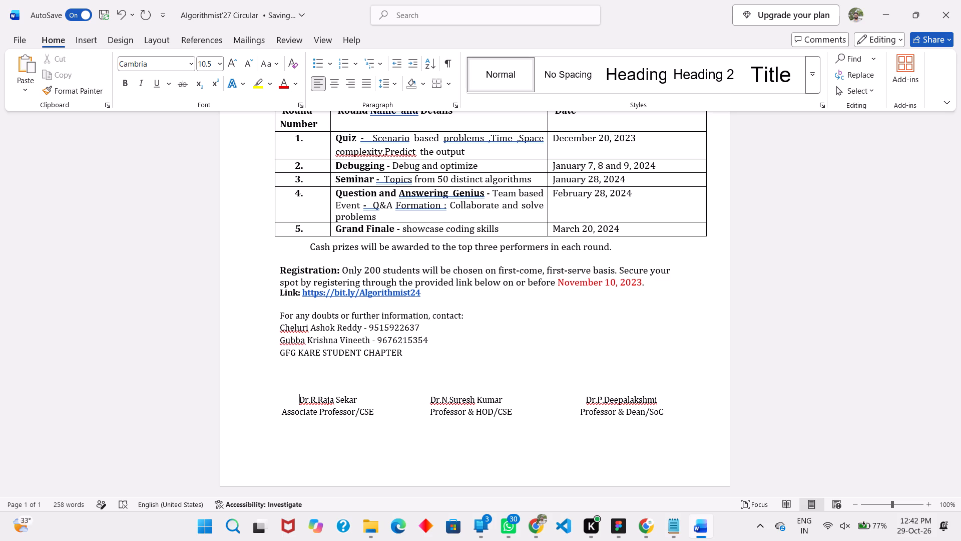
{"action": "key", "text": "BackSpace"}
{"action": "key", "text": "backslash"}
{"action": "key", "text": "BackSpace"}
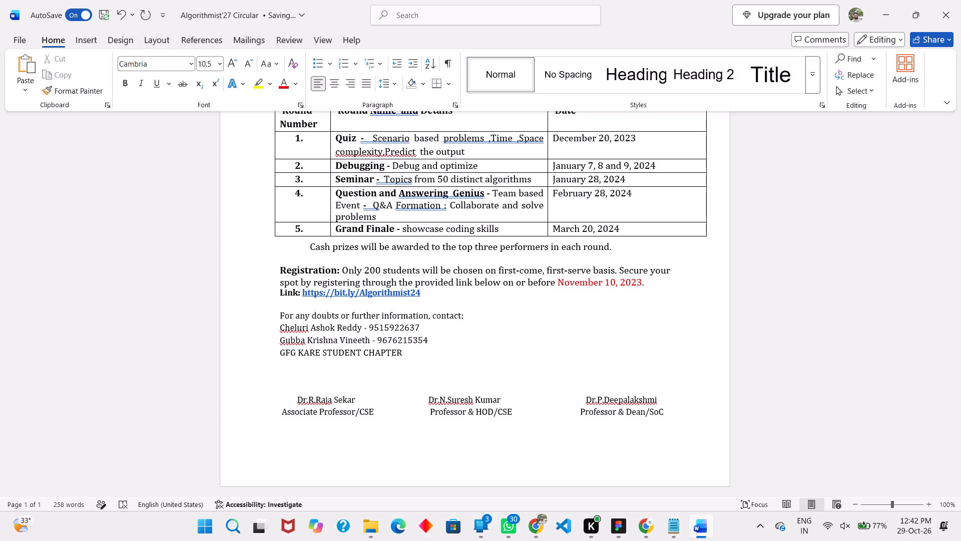
Switch to the GFG KARE file in Figma and look for the organizing chair names on the Out Break'26 invitation.
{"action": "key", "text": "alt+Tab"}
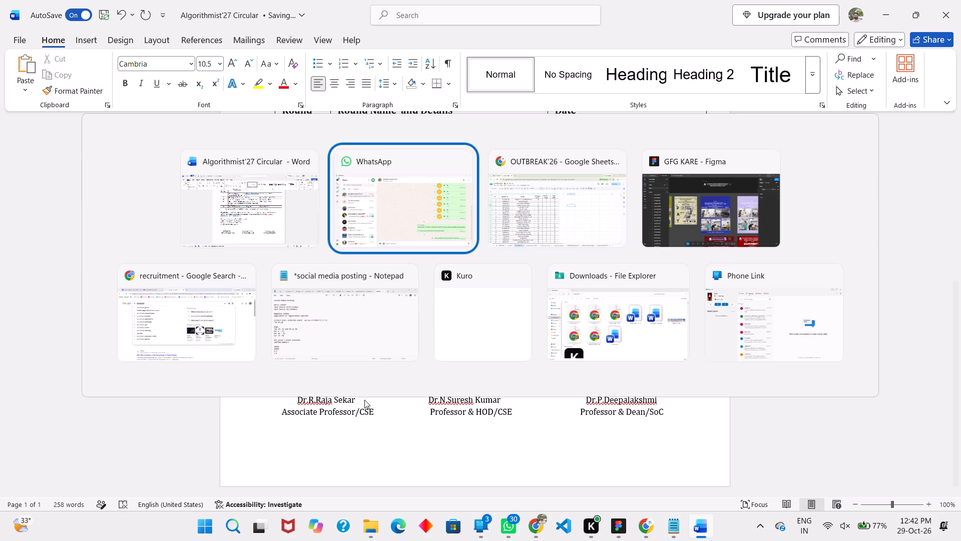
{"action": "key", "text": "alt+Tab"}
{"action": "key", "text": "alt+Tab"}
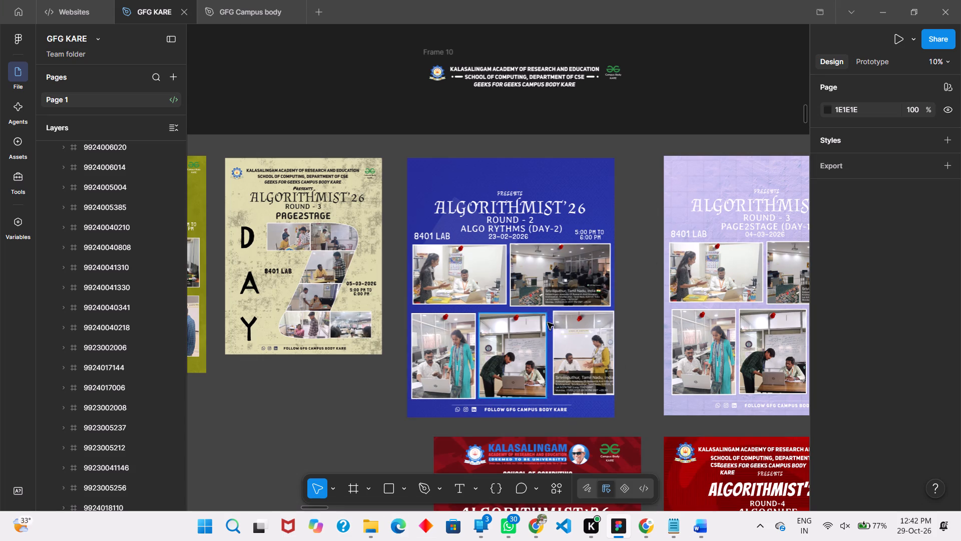
{"action": "scroll", "coordinate": [548, 323], "scroll_direction": "up", "scroll_amount": 5}
{"action": "scroll", "coordinate": [548, 323], "scroll_direction": "down", "scroll_amount": 5}
{"action": "scroll", "coordinate": [548, 323], "scroll_direction": "left", "scroll_amount": 4}
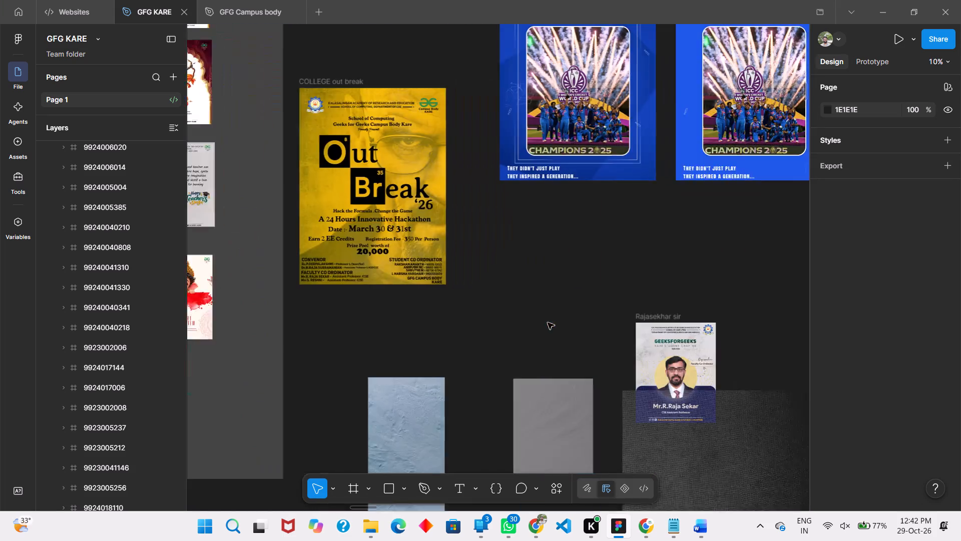
{"action": "scroll", "coordinate": [548, 323], "scroll_direction": "left", "scroll_amount": 3}
{"action": "scroll", "coordinate": [548, 323], "scroll_direction": "down", "scroll_amount": 7}
{"action": "scroll", "coordinate": [548, 323], "scroll_direction": "left", "scroll_amount": 3}
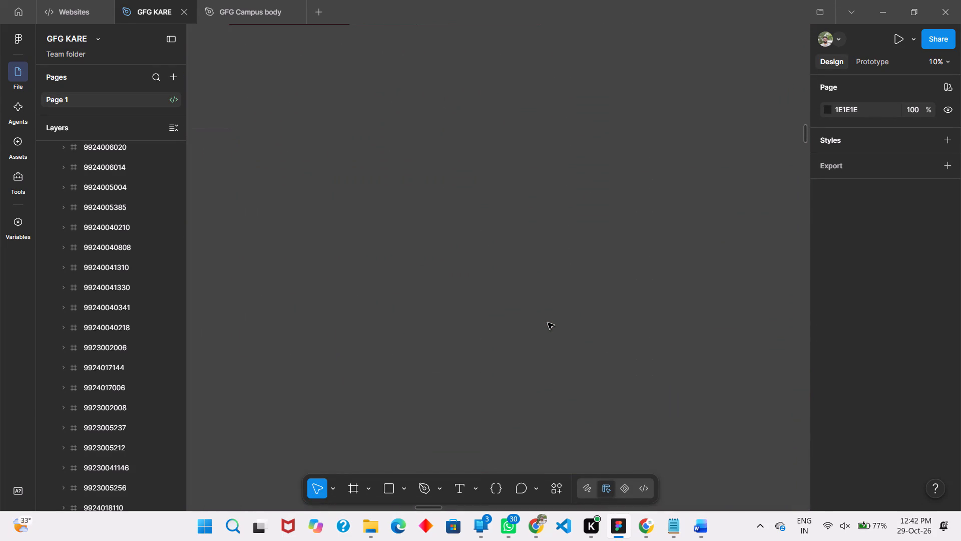
{"action": "scroll", "coordinate": [548, 323], "scroll_direction": "down", "scroll_amount": 5}
{"action": "scroll", "coordinate": [548, 323], "scroll_direction": "up", "scroll_amount": 4}
{"action": "scroll", "coordinate": [548, 323], "scroll_direction": "left", "scroll_amount": 2}
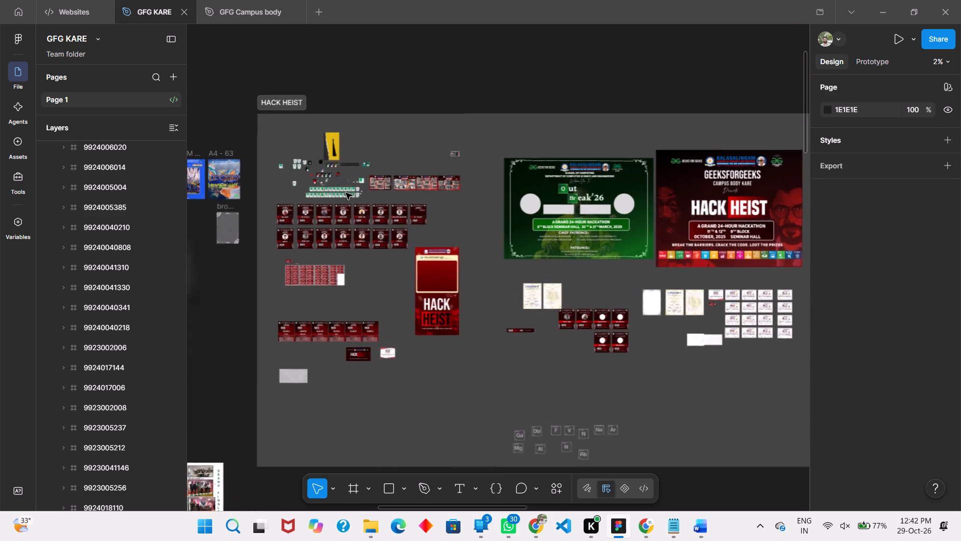
{"action": "scroll", "coordinate": [493, 347], "scroll_direction": "left", "scroll_amount": 7}
{"action": "scroll", "coordinate": [493, 347], "scroll_direction": "right", "scroll_amount": 1}
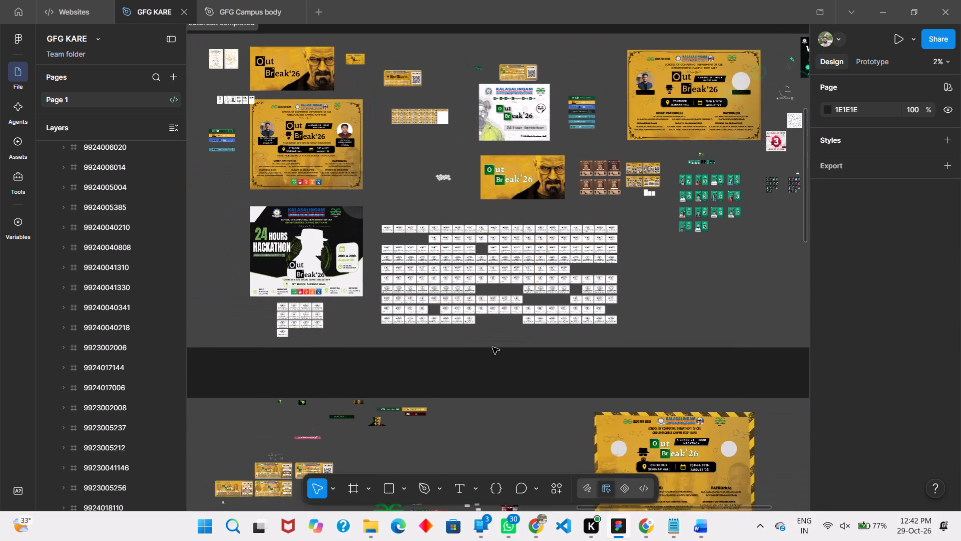
{"action": "scroll", "coordinate": [493, 347], "scroll_direction": "right", "scroll_amount": 5}
{"action": "scroll", "coordinate": [493, 347], "scroll_direction": "up", "scroll_amount": 2}
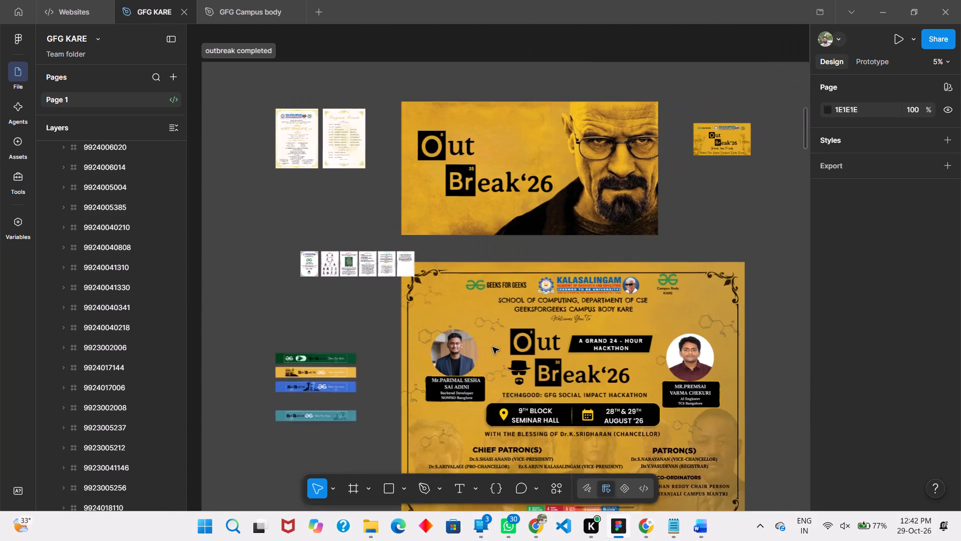
{"action": "scroll", "coordinate": [493, 347], "scroll_direction": "right", "scroll_amount": 5}
{"action": "scroll", "coordinate": [493, 347], "scroll_direction": "up", "scroll_amount": 3}
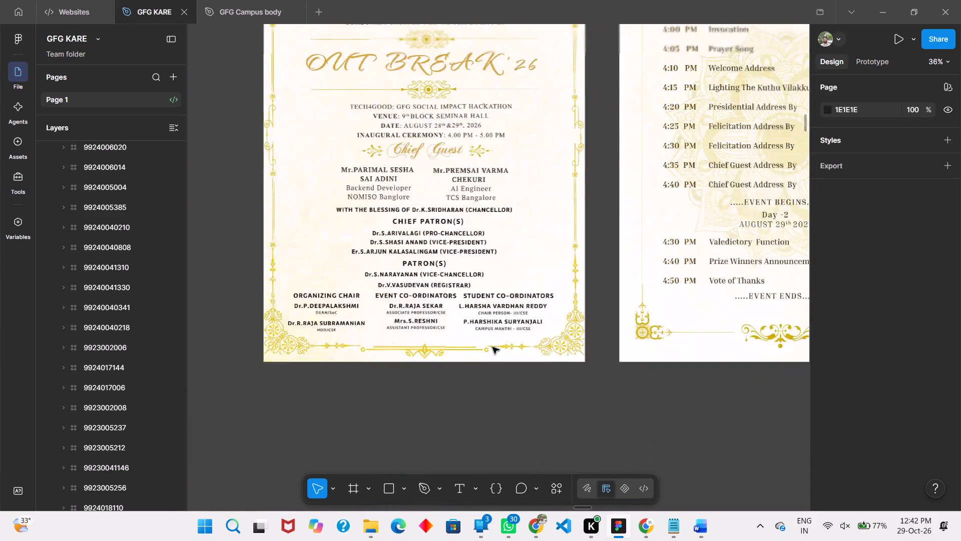
{"action": "scroll", "coordinate": [493, 347], "scroll_direction": "up", "scroll_amount": 1}
{"action": "scroll", "coordinate": [493, 347], "scroll_direction": "right", "scroll_amount": 2}
{"action": "scroll", "coordinate": [493, 347], "scroll_direction": "down", "scroll_amount": 1}
{"action": "scroll", "coordinate": [466, 347], "scroll_direction": "left", "scroll_amount": 1}
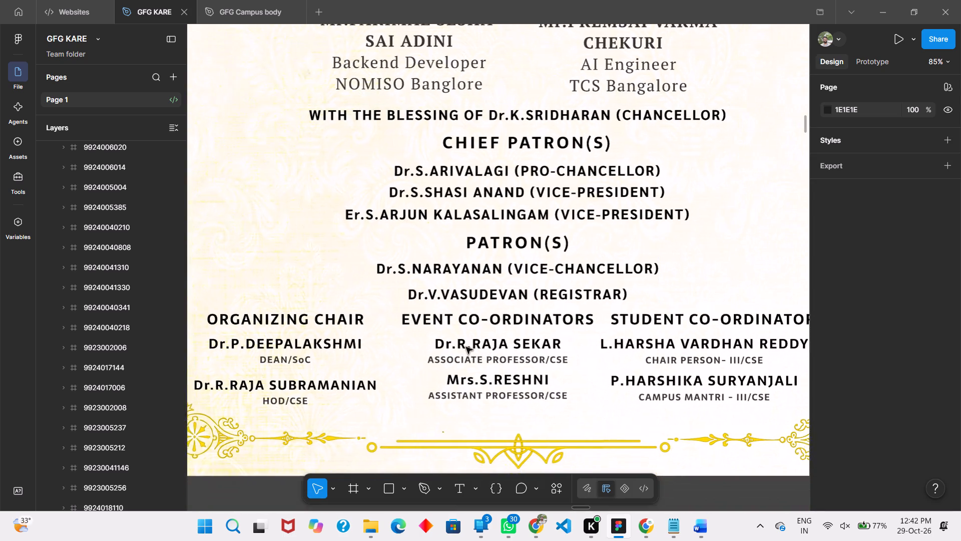
{"action": "scroll", "coordinate": [466, 347], "scroll_direction": "left", "scroll_amount": 1}
{"action": "scroll", "coordinate": [466, 347], "scroll_direction": "right", "scroll_amount": 1}
Copy the HOD/CSE's surname and the rest of the name from the invitation's organizing chair text.
{"action": "triple_click", "coordinate": [371, 383]}
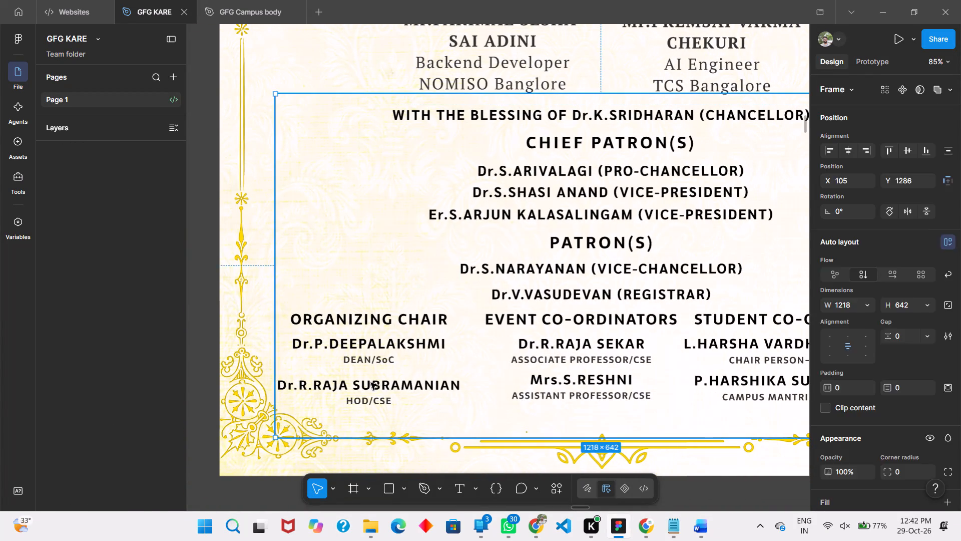
{"action": "triple_click", "coordinate": [371, 383]}
{"action": "triple_click", "coordinate": [371, 383]}
{"action": "triple_click", "coordinate": [371, 383]}
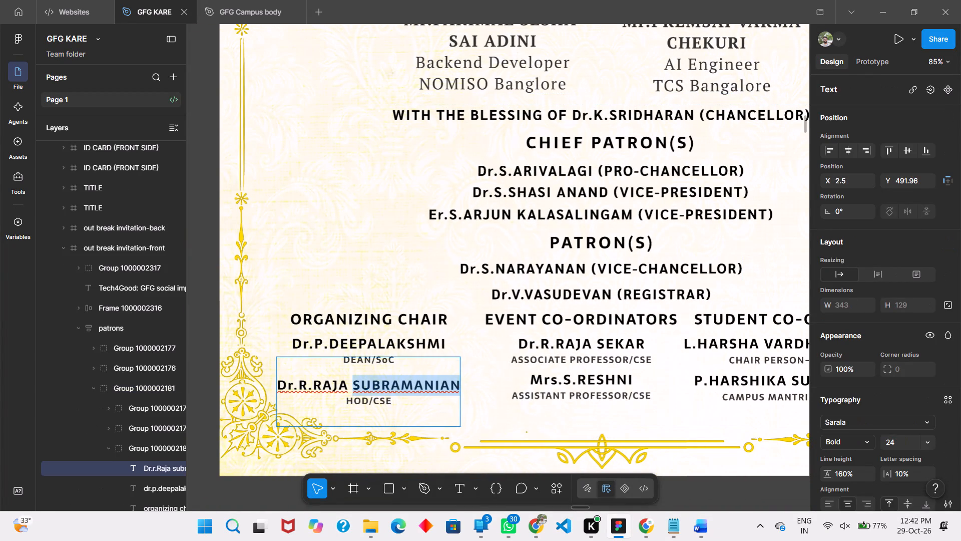
{"action": "key", "text": "ctrl+c"}
{"action": "key", "text": "ctrl+c"}
Switch back to Word and replace the Professor & HOD/CSE signatory's name with the copied name.
{"action": "key", "text": "alt+Tab"}
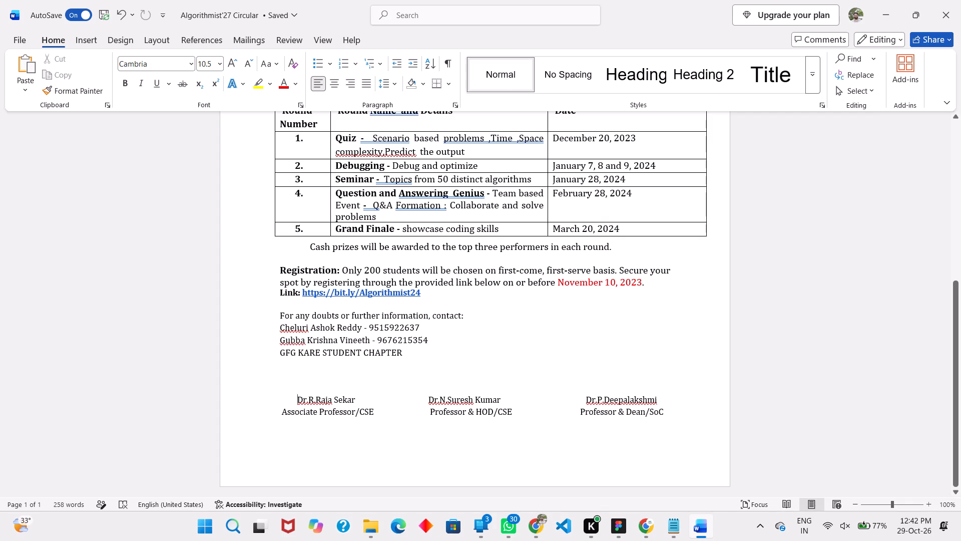
{"action": "double_click", "coordinate": [468, 399]}
{"action": "triple_click", "coordinate": [468, 399]}
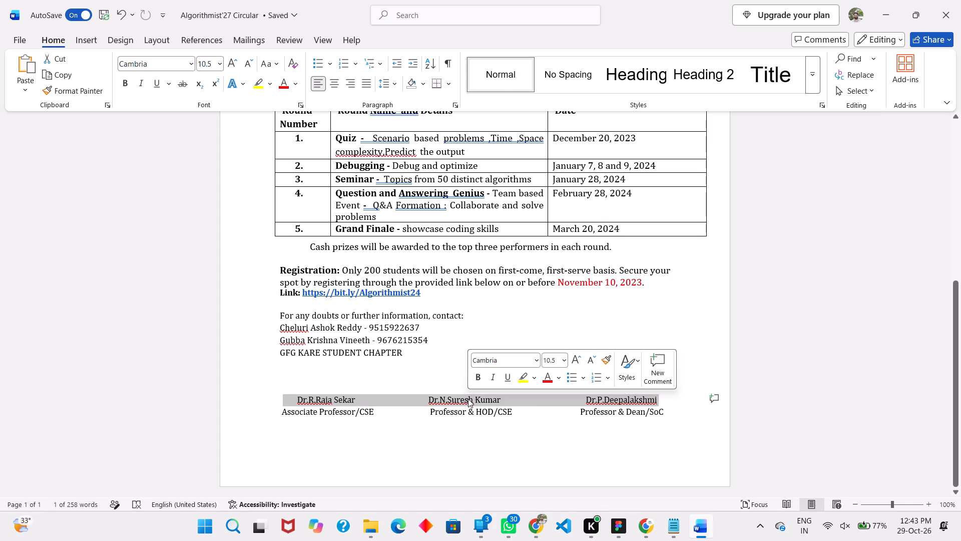
{"action": "left_click", "coordinate": [508, 399]}
{"action": "left_click_drag", "start_coordinate": [502, 399], "coordinate": [448, 403]}
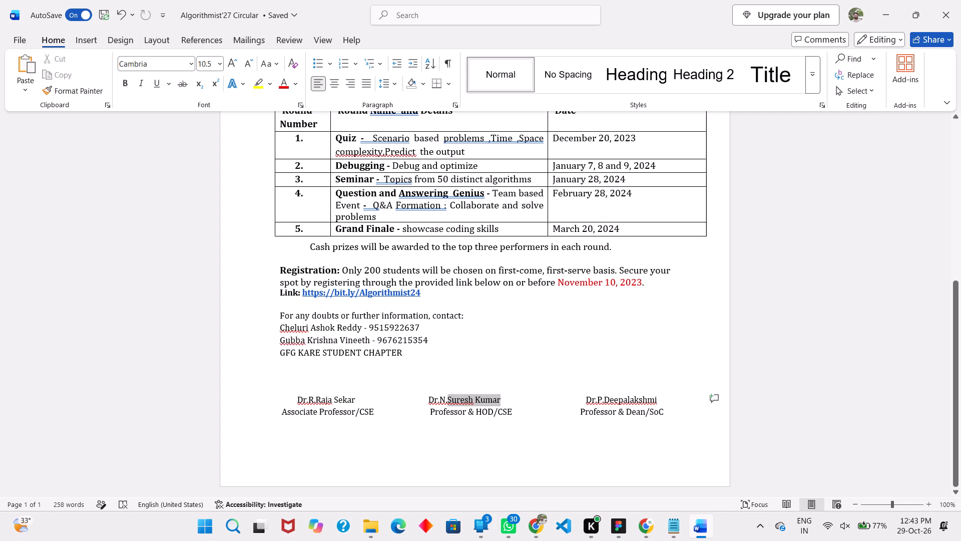
{"action": "left_click_drag", "start_coordinate": [448, 403], "coordinate": [432, 400]}
{"action": "key", "text": "ctrl+v"}
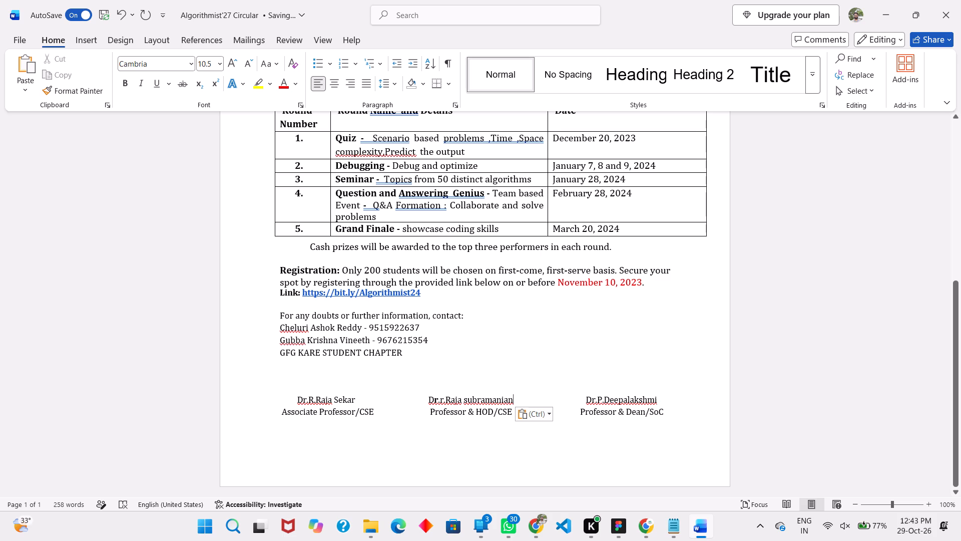
Replace the bold "r" in the HOD signatory's "Dr" title with a non-bold "r".
{"action": "key", "text": "Right"}
{"action": "key", "text": "Left"}
{"action": "key", "text": "Left"}
{"action": "key", "text": "Left"}
{"action": "key", "text": "Left"}
{"action": "key", "text": "Left"}
{"action": "key", "text": "Left"}
{"action": "key", "text": "Left"}
{"action": "key", "text": "Left"}
{"action": "key", "text": "Left"}
{"action": "key", "text": "Left"}
{"action": "key", "text": "Left"}
{"action": "key", "text": "Left"}
{"action": "key", "text": "Left"}
{"action": "key", "text": "Left"}
{"action": "key", "text": "Left"}
{"action": "key", "text": "Left"}
{"action": "key", "text": "Left"}
{"action": "key", "text": "Left"}
{"action": "key", "text": "Left"}
{"action": "key", "text": "Left"}
{"action": "key", "text": "BackSpace"}
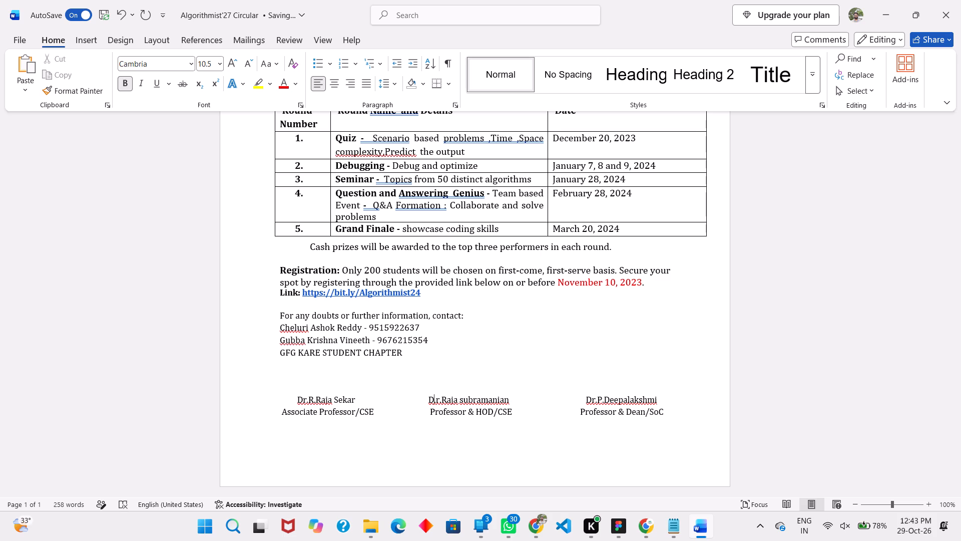
{"action": "key", "text": "ctrl+b"}
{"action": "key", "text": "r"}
Capitalise the HOD/CSE signatory's initial and last name part, with a space after "Dr." and after the initial.
{"action": "key", "text": "Right"}
{"action": "key", "text": "Right"}
{"action": "key", "text": "BackSpace"}
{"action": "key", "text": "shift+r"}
{"action": "key", "text": "Left"}
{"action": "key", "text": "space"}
{"action": "key", "text": "Right"}
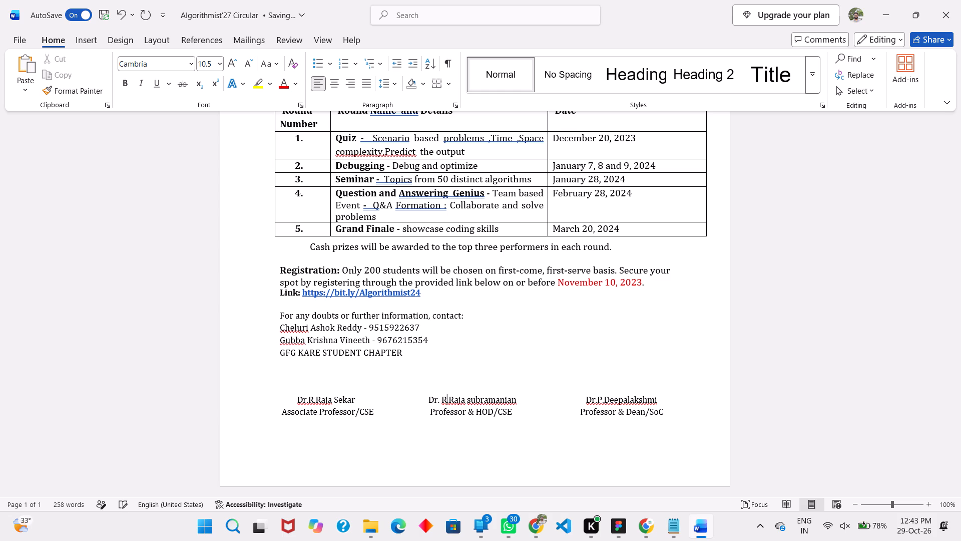
{"action": "key", "text": "Right"}
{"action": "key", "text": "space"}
{"action": "key", "text": "Right"}
{"action": "key", "text": "Right"}
{"action": "key", "text": "Right"}
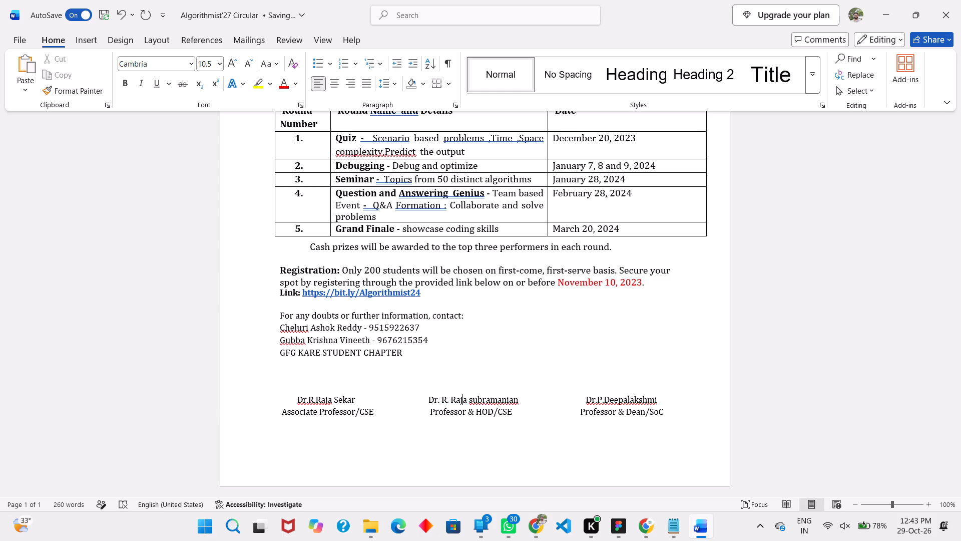
{"action": "key", "text": "Right"}
{"action": "key", "text": "Right"}
{"action": "key", "text": "Right"}
{"action": "key", "text": "BackSpace"}
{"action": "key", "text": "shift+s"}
Add a space after "Dr." and after the initial in the Associate Professor/CSE signatory's name.
{"action": "key", "text": "Left"}
{"action": "key", "text": "Left"}
{"action": "key", "text": "Left"}
{"action": "key", "text": "Left"}
{"action": "key", "text": "Left"}
{"action": "key", "text": "Left"}
{"action": "key", "text": "Left"}
{"action": "key", "text": "Left"}
{"action": "key", "text": "Left"}
{"action": "key", "text": "Left"}
{"action": "key", "text": "Left"}
{"action": "key", "text": "Left"}
{"action": "key", "text": "Left"}
{"action": "key", "text": "Left"}
{"action": "key", "text": "Left"}
{"action": "key", "text": "Left"}
{"action": "key", "text": "Left"}
{"action": "key", "text": "Left"}
{"action": "key", "text": "Left"}
{"action": "key", "text": "Left"}
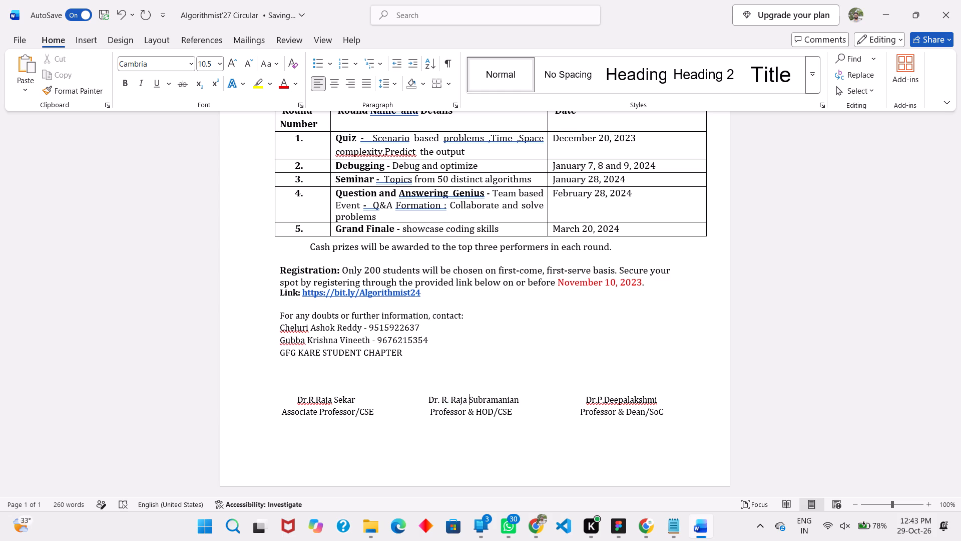
{"action": "key", "text": "Left"}
{"action": "key", "text": "Left"}
{"action": "key", "text": "Left"}
{"action": "key", "text": "Left"}
{"action": "key", "text": "Left"}
{"action": "key", "text": "Left"}
{"action": "key", "text": "Left"}
{"action": "key", "text": "Left"}
{"action": "key", "text": "Left"}
{"action": "key", "text": "Left"}
{"action": "key", "text": "Left"}
{"action": "key", "text": "Left"}
{"action": "key", "text": "Left"}
{"action": "key", "text": "Left"}
{"action": "key", "text": "Left"}
{"action": "key", "text": "Left"}
{"action": "key", "text": "Left"}
{"action": "key", "text": "Left"}
{"action": "key", "text": "Left"}
{"action": "key", "text": "Left"}
{"action": "key", "text": "Right"}
{"action": "key", "text": "Right"}
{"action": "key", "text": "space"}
{"action": "key", "text": "Left"}
{"action": "key", "text": "Left"}
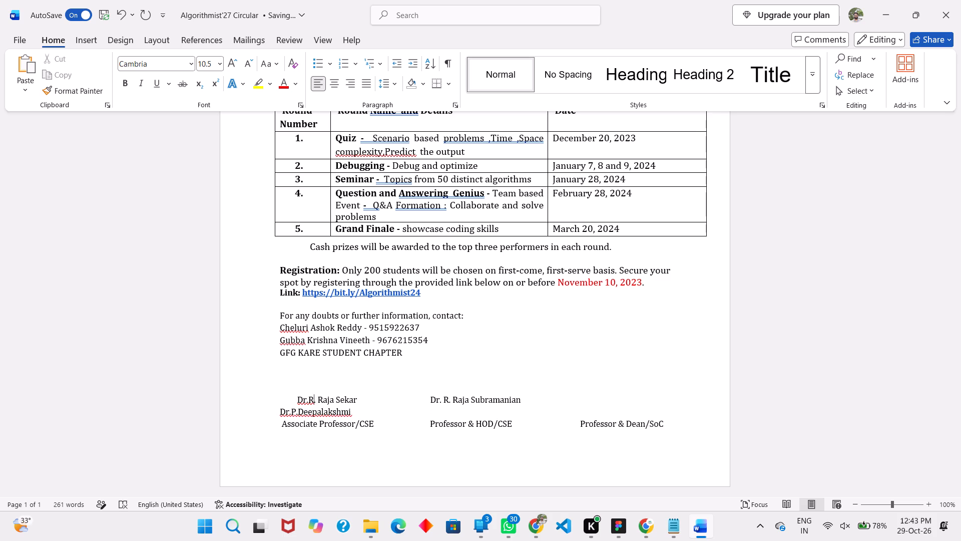
{"action": "key", "text": "Left"}
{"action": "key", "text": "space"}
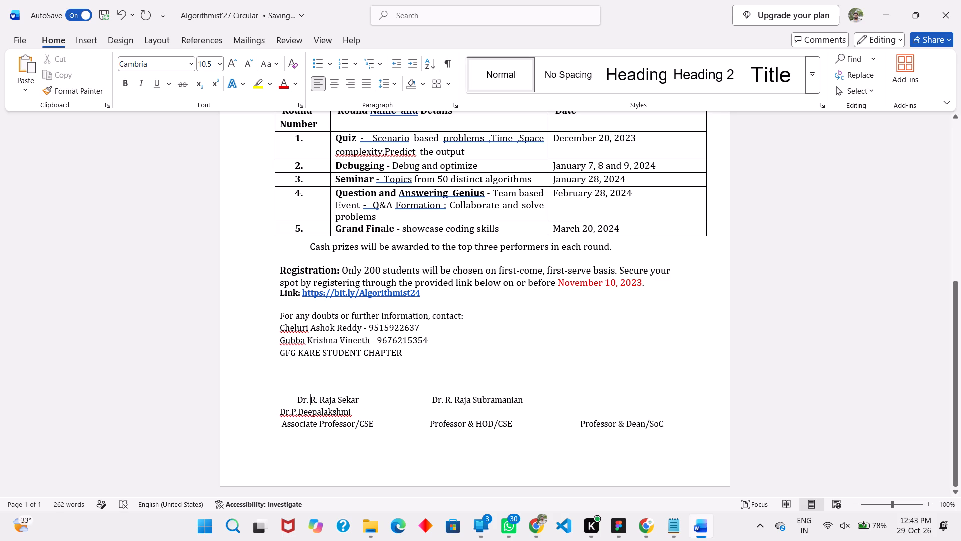
Trim the leading spaces before the Associate Professor's name so all three signatory names fit aligned on one line.
{"action": "left_click", "coordinate": [290, 402]}
{"action": "key", "text": "BackSpace"}
{"action": "key", "text": "BackSpace"}
{"action": "key", "text": "BackSpace"}
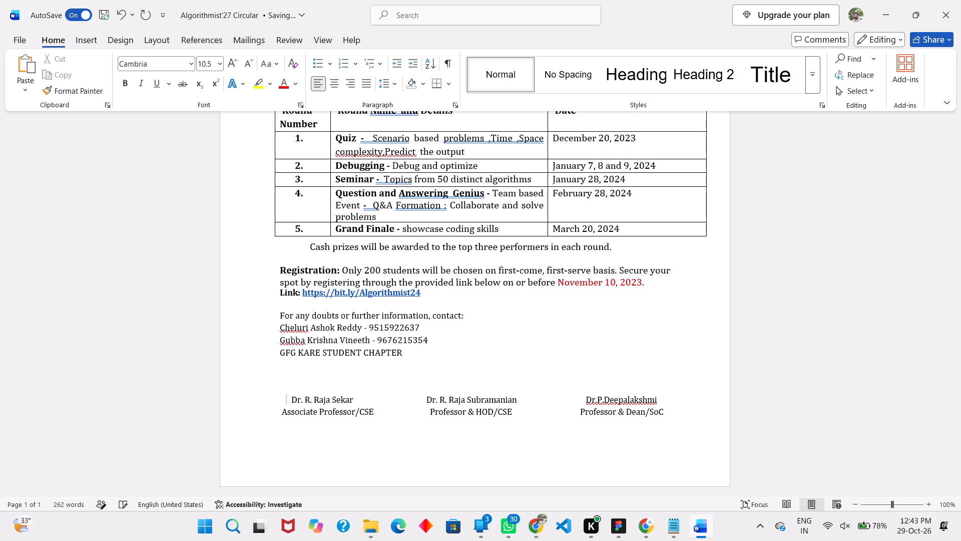
{"action": "key", "text": "Delete"}
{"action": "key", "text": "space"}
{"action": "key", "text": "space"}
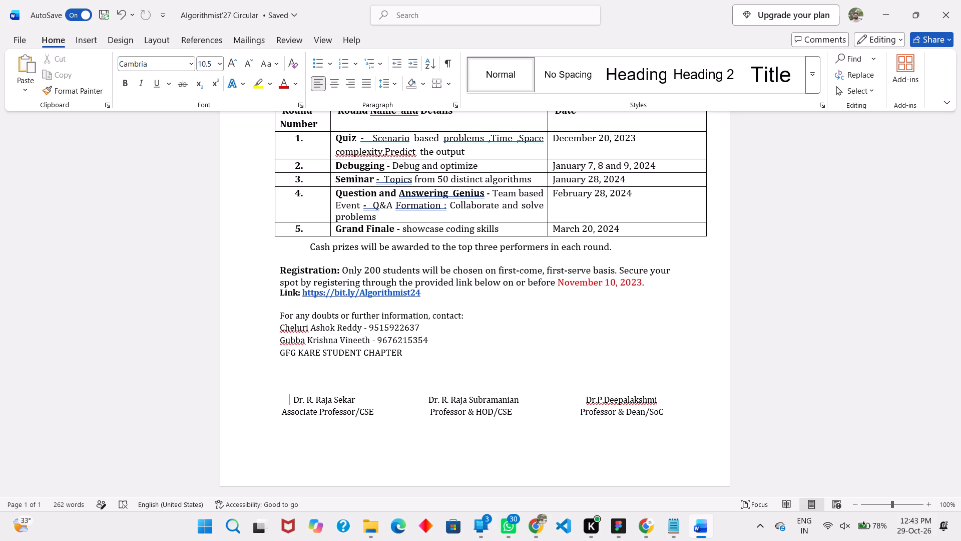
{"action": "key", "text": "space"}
{"action": "key", "text": "BackSpace"}
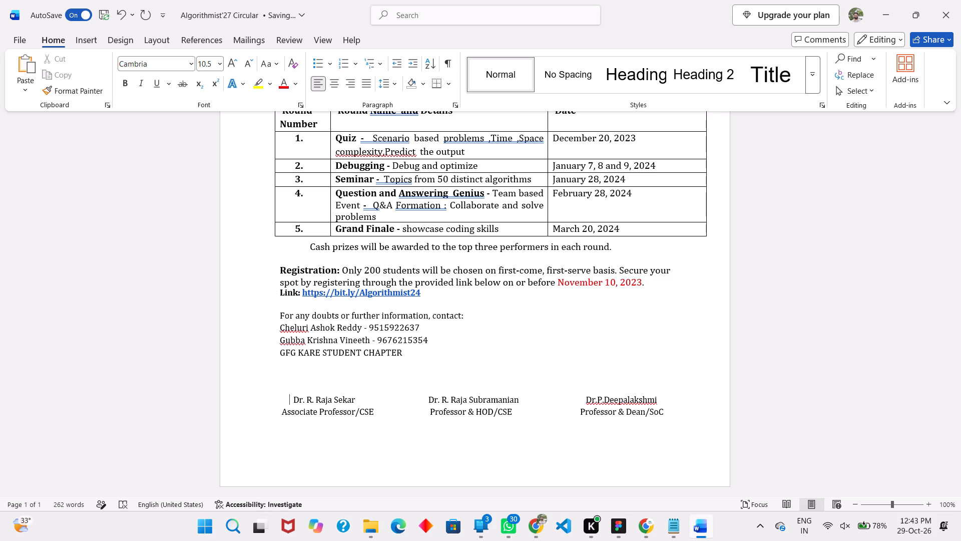
Add a space after "Dr." and after the initial in the Dean/SoC signatory's name, and remove one space before the name.
{"action": "left_click", "coordinate": [598, 397]}
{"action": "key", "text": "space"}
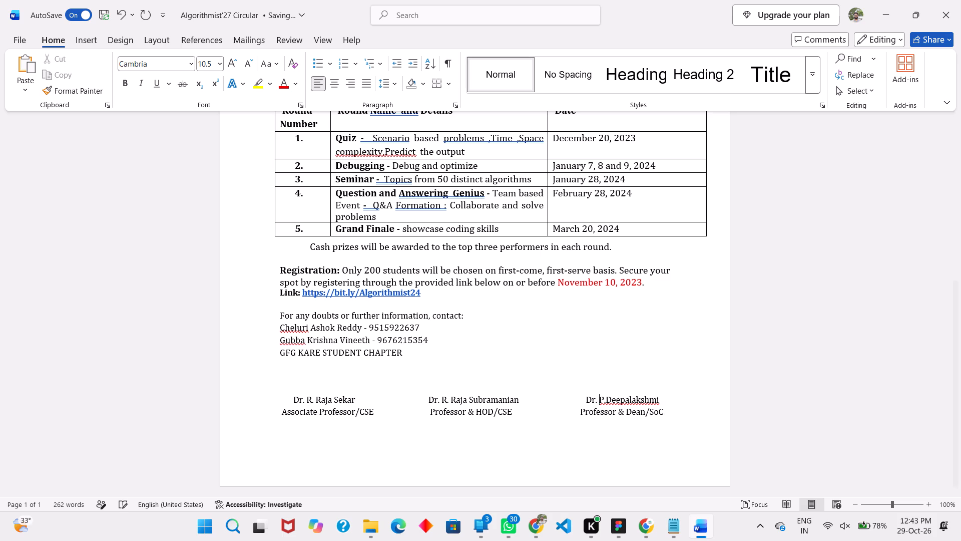
{"action": "key", "text": "Right"}
{"action": "key", "text": "Right"}
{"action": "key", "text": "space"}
{"action": "key", "text": "Right"}
{"action": "key", "text": "Right"}
{"action": "key", "text": "Right"}
{"action": "key", "text": "Right"}
{"action": "key", "text": "Right"}
{"action": "key", "text": "Right"}
{"action": "key", "text": "Left"}
{"action": "key", "text": "Left"}
{"action": "key", "text": "Left"}
{"action": "key", "text": "Left"}
{"action": "key", "text": "Left"}
{"action": "key", "text": "Left"}
{"action": "key", "text": "Left"}
{"action": "key", "text": "Left"}
{"action": "key", "text": "Left"}
{"action": "key", "text": "Left"}
{"action": "key", "text": "Left"}
{"action": "key", "text": "Left"}
{"action": "key", "text": "Left"}
{"action": "key", "text": "Left"}
{"action": "key", "text": "Left"}
{"action": "key", "text": "Right"}
{"action": "key", "text": "BackSpace"}
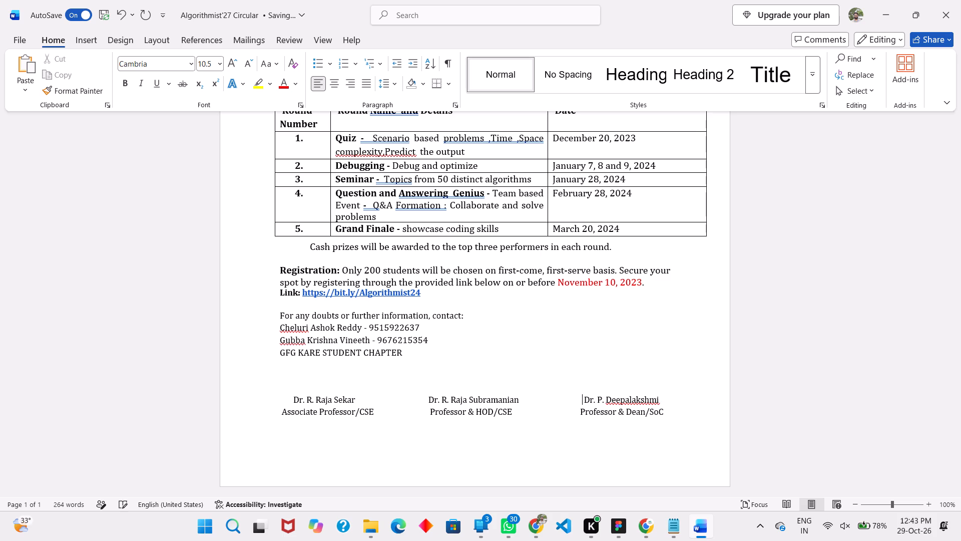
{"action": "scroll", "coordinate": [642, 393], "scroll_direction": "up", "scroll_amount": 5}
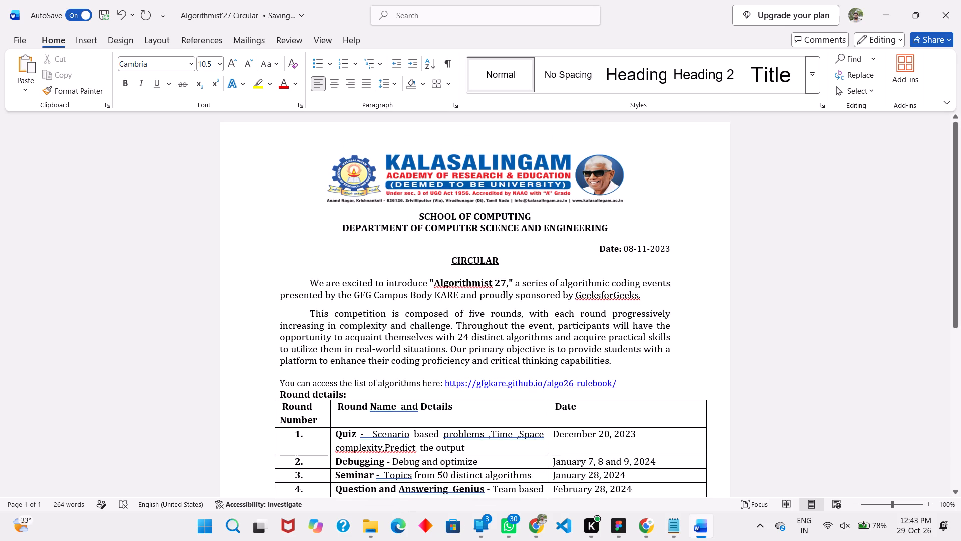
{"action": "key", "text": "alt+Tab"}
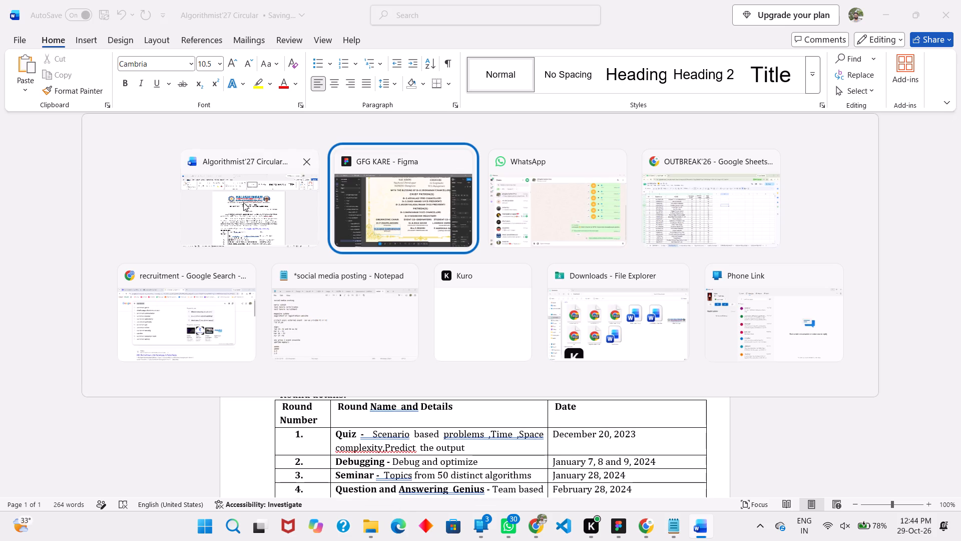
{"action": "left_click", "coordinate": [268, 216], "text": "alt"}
Change the student chapter line under the contact details to "GFG Campus Body KARE".
{"action": "scroll", "coordinate": [414, 247], "scroll_direction": "down", "scroll_amount": 1}
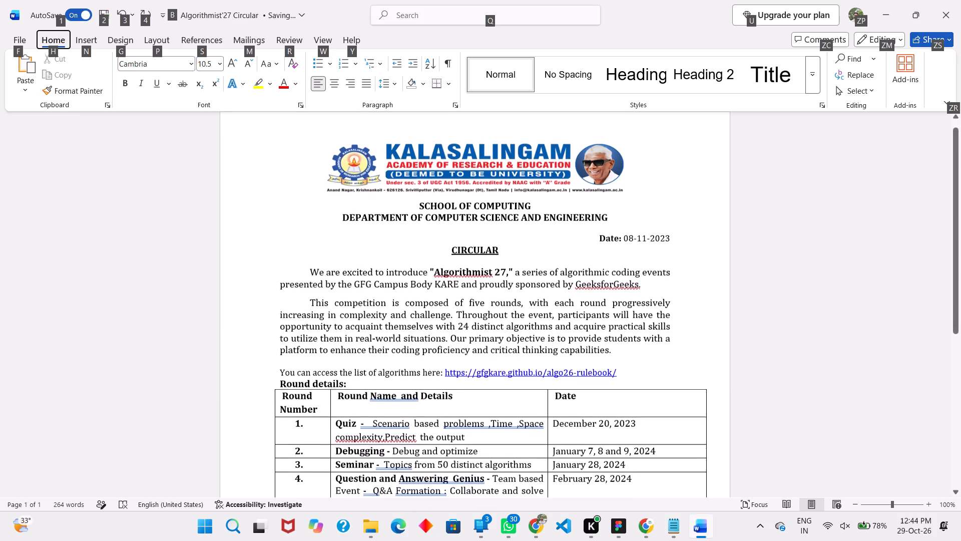
{"action": "scroll", "coordinate": [414, 247], "scroll_direction": "down", "scroll_amount": 2}
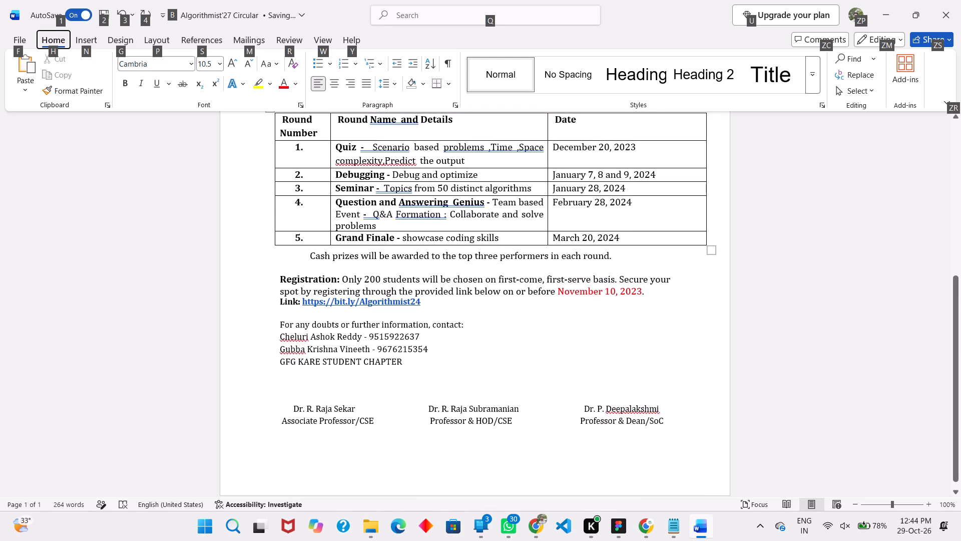
{"action": "left_click", "coordinate": [425, 355]}
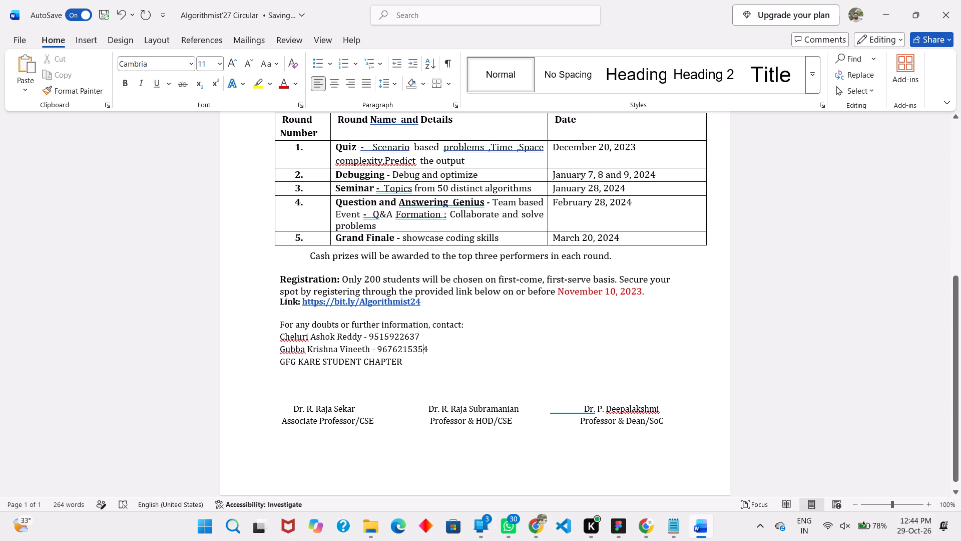
{"action": "left_click", "coordinate": [406, 358]}
{"action": "key", "text": "BackSpace"}
{"action": "key", "text": "BackSpace"}
{"action": "key", "text": "BackSpace"}
{"action": "key", "text": "BackSpace"}
{"action": "key", "text": "BackSpace"}
{"action": "key", "text": "BackSpace"}
{"action": "key", "text": "BackSpace"}
{"action": "key", "text": "BackSpace"}
{"action": "key", "text": "BackSpace"}
{"action": "key", "text": "BackSpace"}
{"action": "key", "text": "BackSpace"}
{"action": "key", "text": "BackSpace"}
{"action": "key", "text": "BackSpace"}
{"action": "key", "text": "BackSpace"}
{"action": "key", "text": "BackSpace"}
{"action": "key", "text": "BackSpace"}
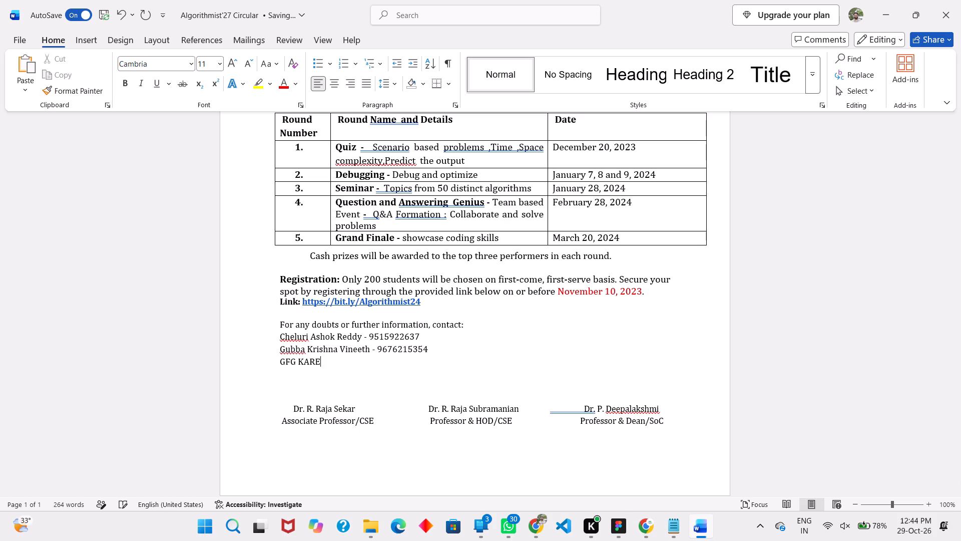
{"action": "key", "text": "Left"}
{"action": "key", "text": "Left"}
{"action": "key", "text": "Left"}
{"action": "key", "text": "Left"}
{"action": "key", "text": "Left"}
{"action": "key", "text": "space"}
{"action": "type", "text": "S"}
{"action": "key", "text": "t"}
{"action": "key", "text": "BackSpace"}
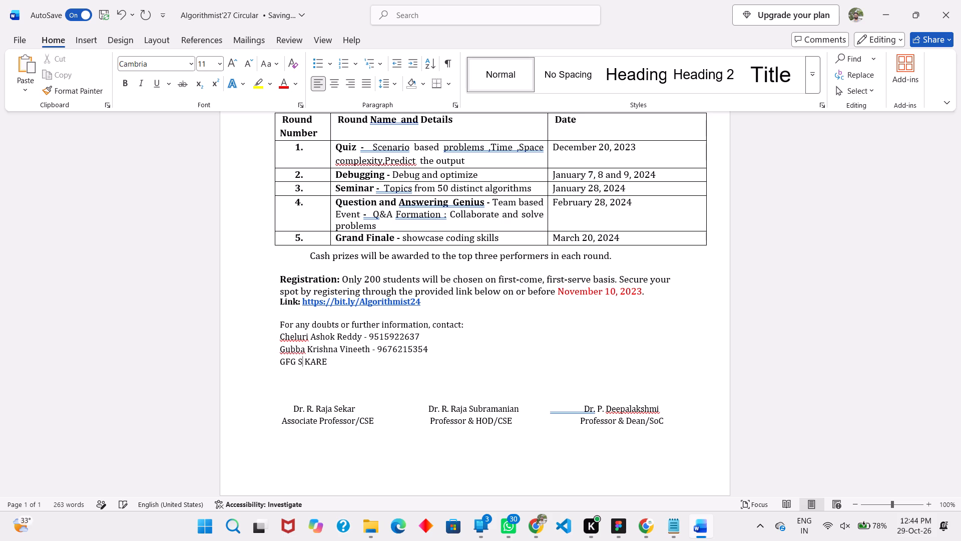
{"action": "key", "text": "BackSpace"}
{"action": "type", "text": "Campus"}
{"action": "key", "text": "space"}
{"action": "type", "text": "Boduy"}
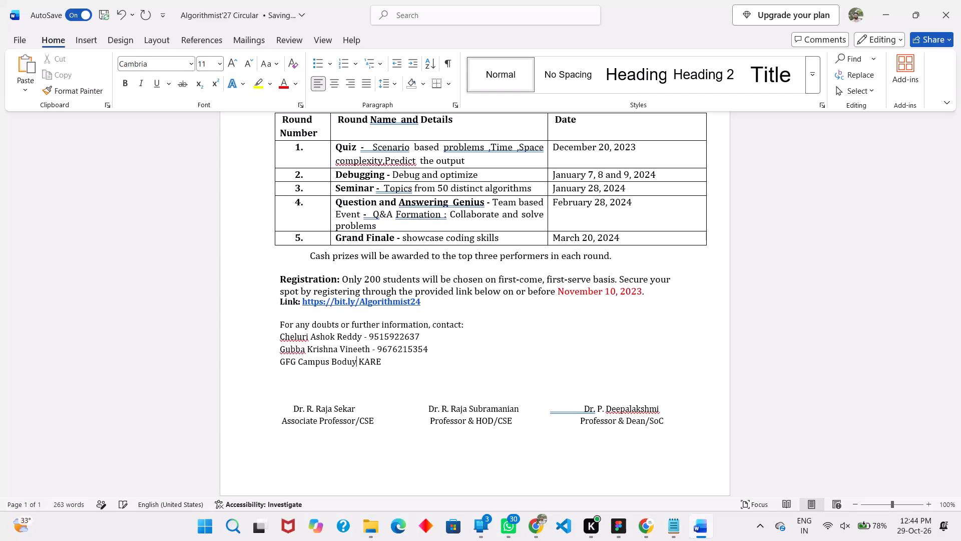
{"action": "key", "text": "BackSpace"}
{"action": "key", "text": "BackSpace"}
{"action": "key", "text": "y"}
Replace the first contact's name with the student chairperson's initial and name in capitals, leaving a space after it.
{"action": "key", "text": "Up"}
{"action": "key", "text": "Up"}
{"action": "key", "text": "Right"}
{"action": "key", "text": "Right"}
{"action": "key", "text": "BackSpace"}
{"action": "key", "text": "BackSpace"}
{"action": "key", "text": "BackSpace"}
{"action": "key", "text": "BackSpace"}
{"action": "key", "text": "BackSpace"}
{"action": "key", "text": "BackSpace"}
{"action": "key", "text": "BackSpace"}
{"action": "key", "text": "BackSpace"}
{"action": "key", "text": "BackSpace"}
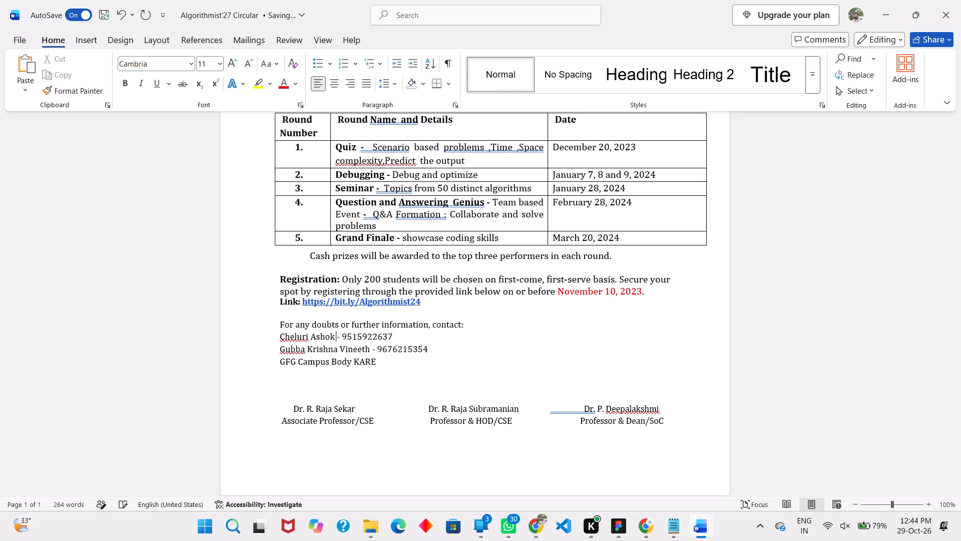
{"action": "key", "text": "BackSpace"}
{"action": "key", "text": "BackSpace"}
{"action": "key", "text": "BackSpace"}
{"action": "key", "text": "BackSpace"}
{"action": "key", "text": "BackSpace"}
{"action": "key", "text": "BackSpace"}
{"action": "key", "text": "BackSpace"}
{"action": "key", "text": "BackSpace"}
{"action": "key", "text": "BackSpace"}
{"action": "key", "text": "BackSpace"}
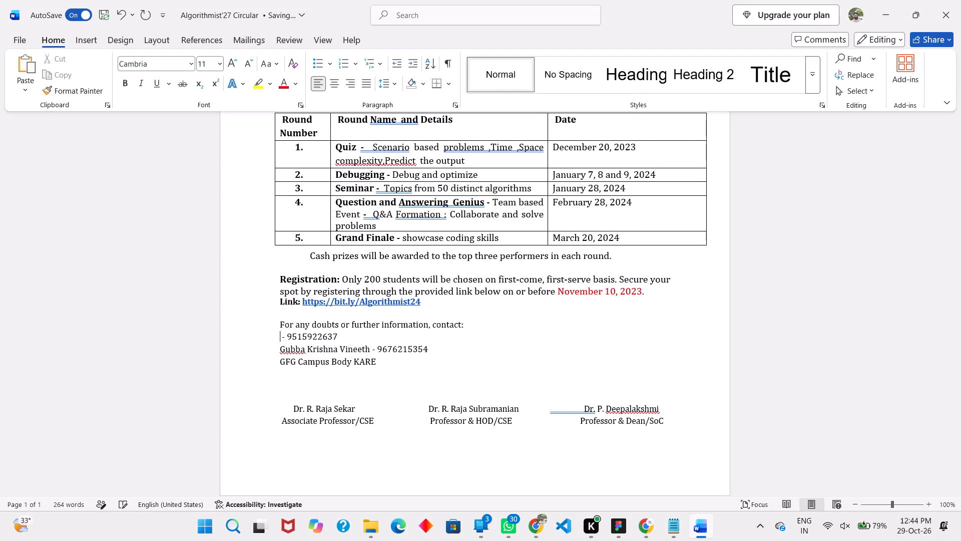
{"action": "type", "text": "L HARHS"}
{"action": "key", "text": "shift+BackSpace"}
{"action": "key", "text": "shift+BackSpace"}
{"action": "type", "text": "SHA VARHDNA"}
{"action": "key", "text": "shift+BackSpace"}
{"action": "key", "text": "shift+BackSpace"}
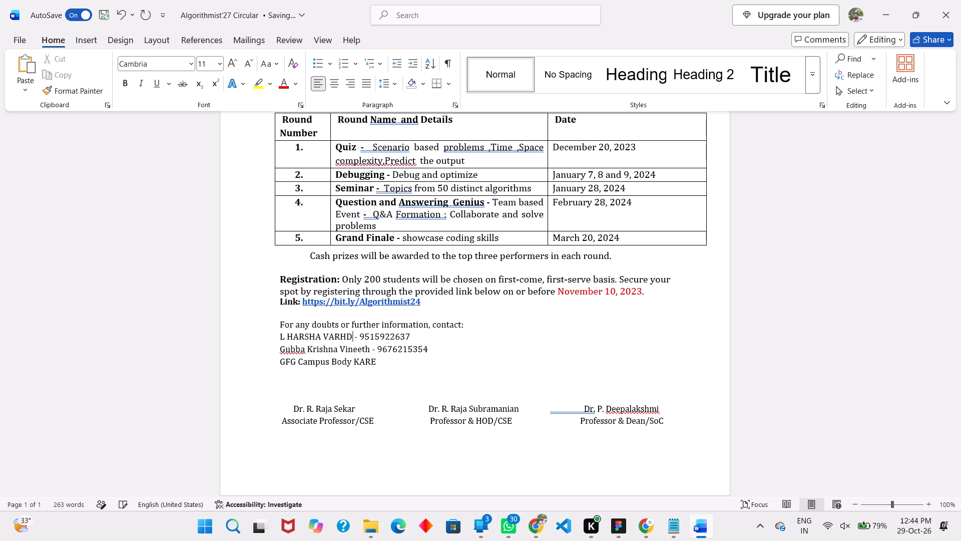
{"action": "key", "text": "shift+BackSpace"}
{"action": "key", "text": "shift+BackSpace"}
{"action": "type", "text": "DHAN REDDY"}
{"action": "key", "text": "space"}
Delete the second contact's name, keeping the dash and phone number on that line.
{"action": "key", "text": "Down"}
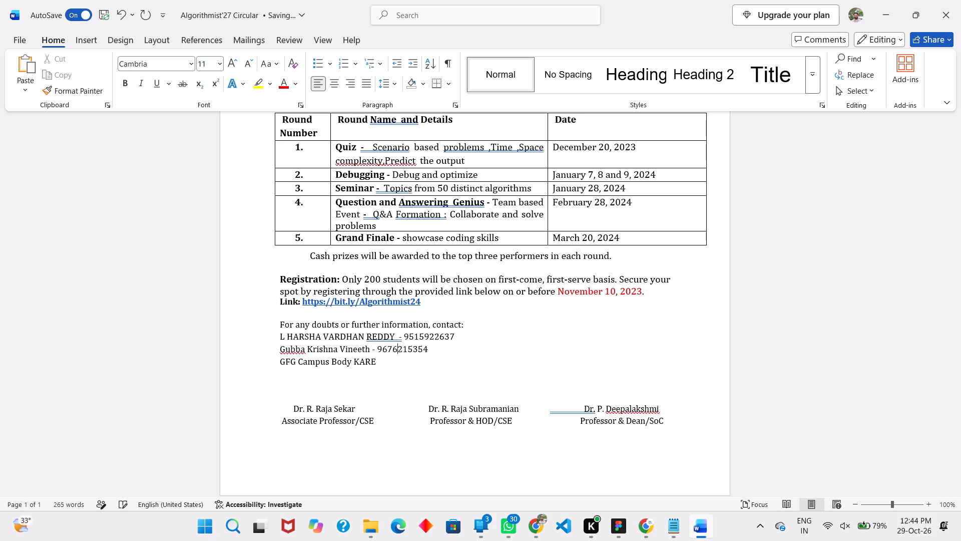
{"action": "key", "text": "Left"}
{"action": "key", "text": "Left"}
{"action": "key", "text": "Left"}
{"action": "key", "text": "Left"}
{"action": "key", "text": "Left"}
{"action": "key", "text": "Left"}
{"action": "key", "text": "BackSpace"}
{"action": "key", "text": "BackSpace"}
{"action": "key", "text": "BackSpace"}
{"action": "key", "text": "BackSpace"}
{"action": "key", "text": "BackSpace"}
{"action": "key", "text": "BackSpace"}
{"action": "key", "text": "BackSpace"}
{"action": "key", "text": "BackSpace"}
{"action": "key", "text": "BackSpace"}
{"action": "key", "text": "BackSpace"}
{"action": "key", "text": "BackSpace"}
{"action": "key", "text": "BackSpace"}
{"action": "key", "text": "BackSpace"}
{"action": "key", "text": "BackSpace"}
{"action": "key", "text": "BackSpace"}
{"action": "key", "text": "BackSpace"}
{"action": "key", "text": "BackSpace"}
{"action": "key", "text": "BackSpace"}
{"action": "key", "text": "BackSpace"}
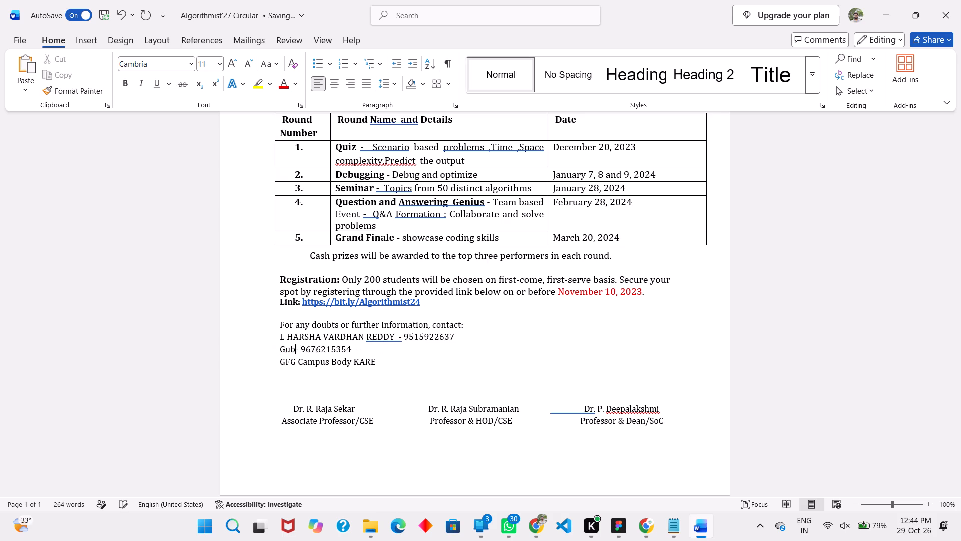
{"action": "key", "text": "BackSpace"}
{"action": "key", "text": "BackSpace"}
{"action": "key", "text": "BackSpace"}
Copy the Campus Mantri's name from the student co-ordinators on the Figma invitation and insert it before the second contact's dash in Word.
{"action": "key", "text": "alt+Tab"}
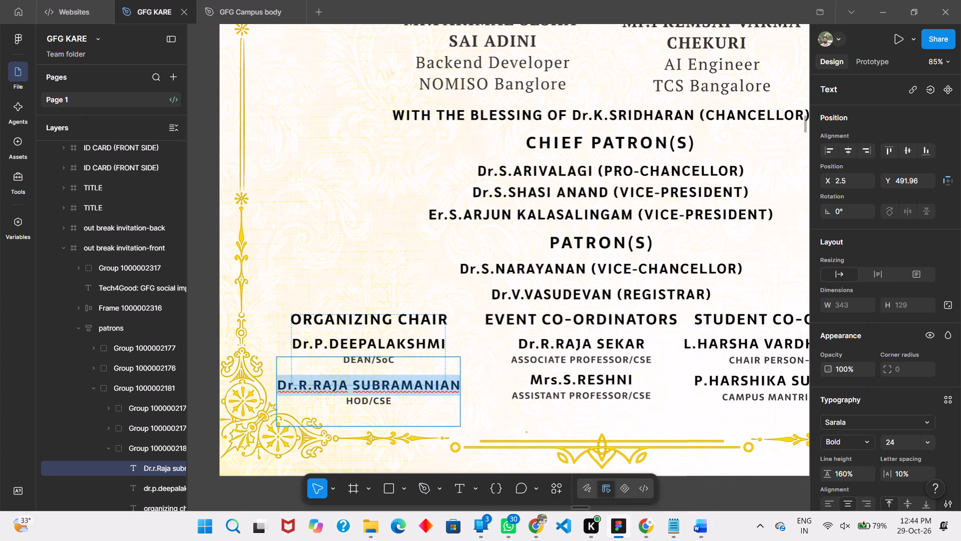
{"action": "scroll", "coordinate": [438, 353], "scroll_direction": "left", "scroll_amount": 2}
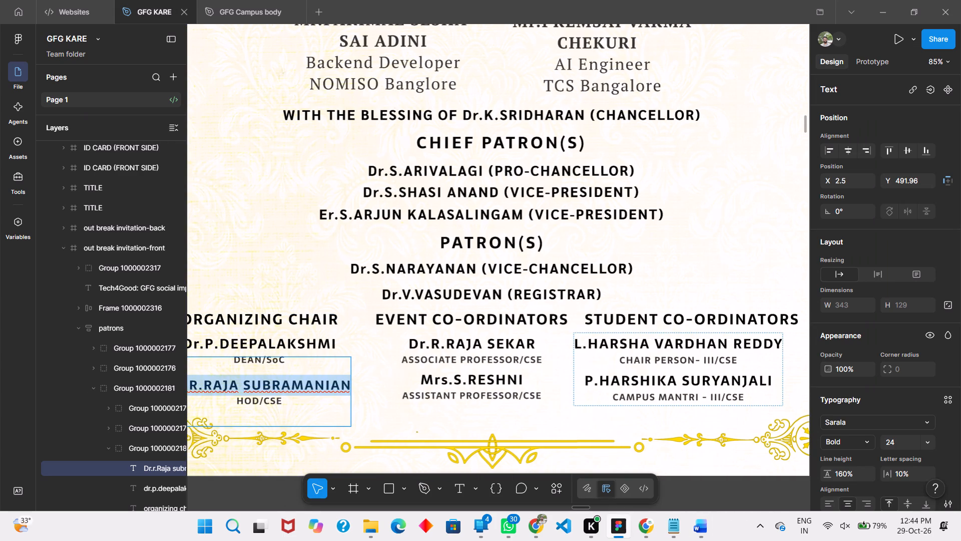
{"action": "double_click", "coordinate": [611, 378]}
{"action": "double_click", "coordinate": [611, 378]}
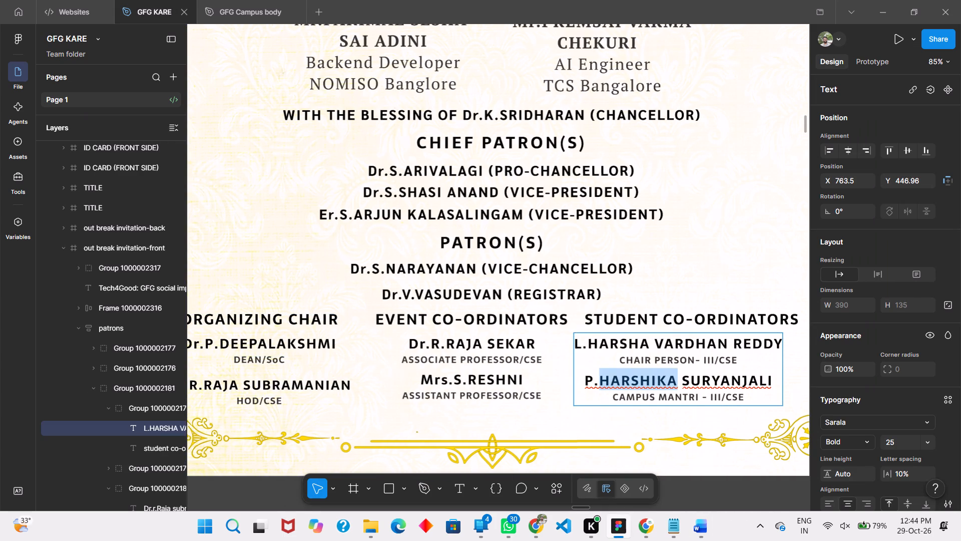
{"action": "left_click_drag", "start_coordinate": [587, 378], "coordinate": [776, 374]}
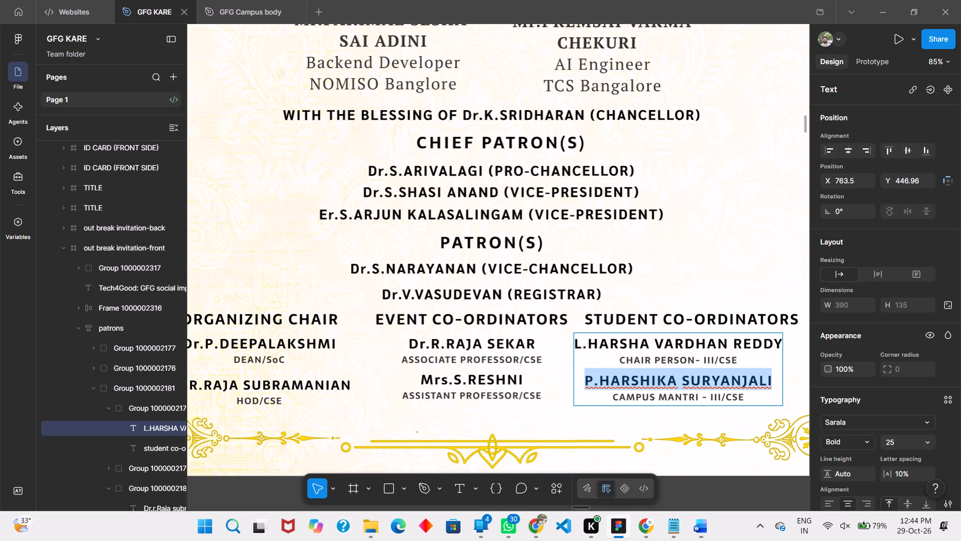
{"action": "key", "text": "ctrl+c"}
{"action": "key", "text": "alt+Tab"}
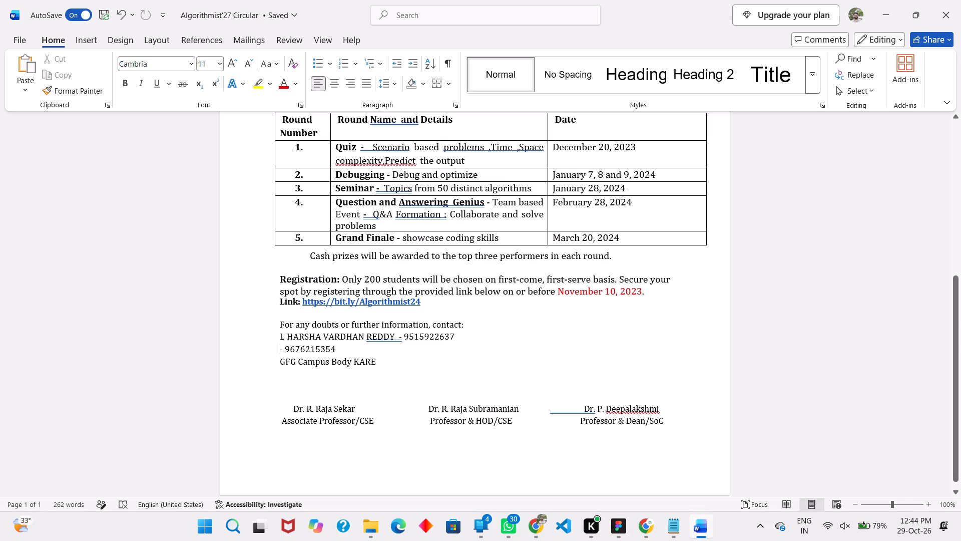
{"action": "key", "text": "ctrl+v"}
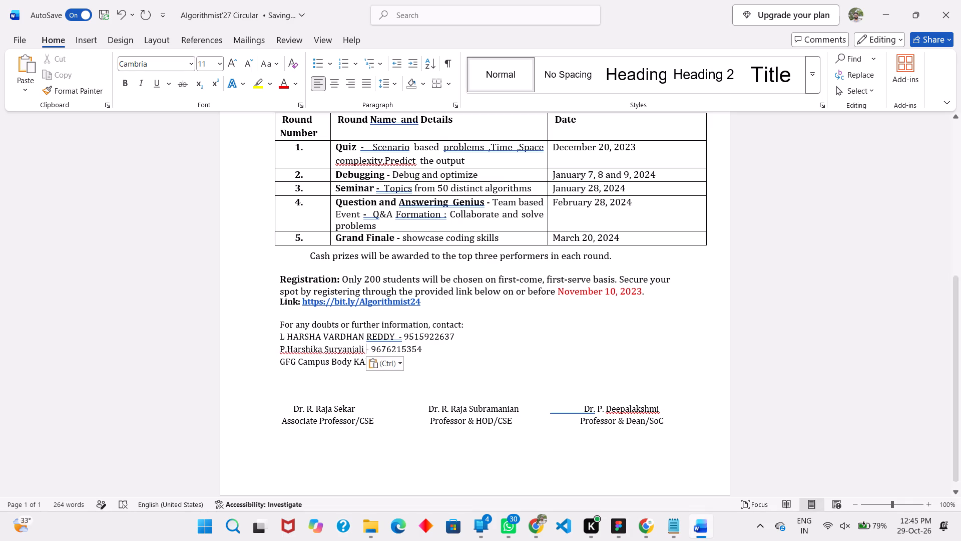
Replace the period after the second contact's initial with a space.
{"action": "left_click", "coordinate": [290, 355]}
{"action": "key", "text": "BackSpace"}
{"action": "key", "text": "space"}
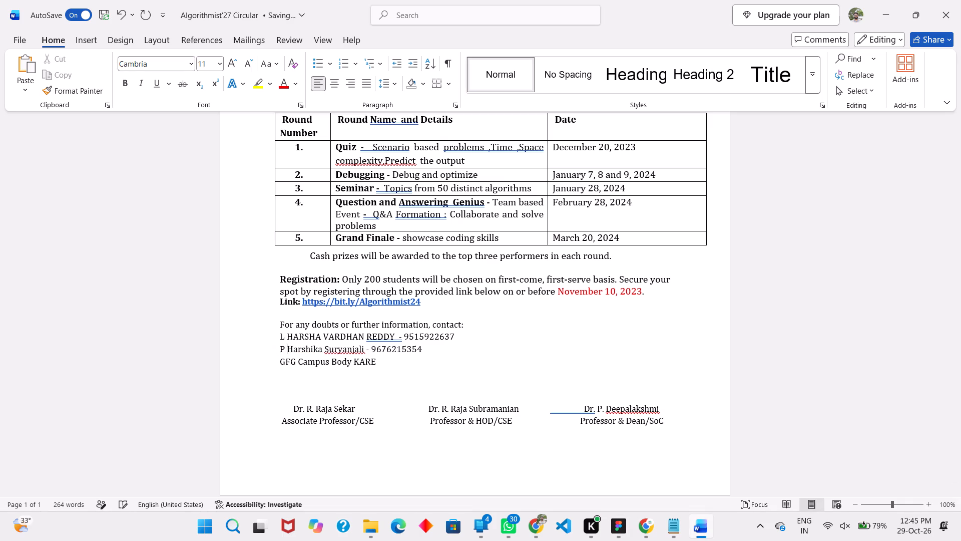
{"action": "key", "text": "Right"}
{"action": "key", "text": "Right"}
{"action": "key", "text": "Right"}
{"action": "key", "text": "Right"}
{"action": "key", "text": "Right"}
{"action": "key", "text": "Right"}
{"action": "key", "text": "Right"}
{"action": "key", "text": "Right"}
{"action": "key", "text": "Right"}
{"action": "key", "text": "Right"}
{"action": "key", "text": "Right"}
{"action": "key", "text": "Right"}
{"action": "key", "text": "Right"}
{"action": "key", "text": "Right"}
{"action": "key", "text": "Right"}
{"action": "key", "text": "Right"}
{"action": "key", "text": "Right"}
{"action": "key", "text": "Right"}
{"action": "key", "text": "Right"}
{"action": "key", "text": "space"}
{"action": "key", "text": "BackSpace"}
Remove the extra space between the first contact's surname and the dash.
{"action": "key", "text": "Left"}
{"action": "key", "text": "Left"}
{"action": "key", "text": "Up"}
{"action": "key", "text": "Right"}
{"action": "key", "text": "Right"}
{"action": "key", "text": "Right"}
{"action": "key", "text": "Right"}
{"action": "key", "text": "Right"}
{"action": "key", "text": "Right"}
{"action": "key", "text": "Right"}
{"action": "key", "text": "Right"}
{"action": "key", "text": "Right"}
{"action": "key", "text": "Left"}
{"action": "key", "text": "BackSpace"}
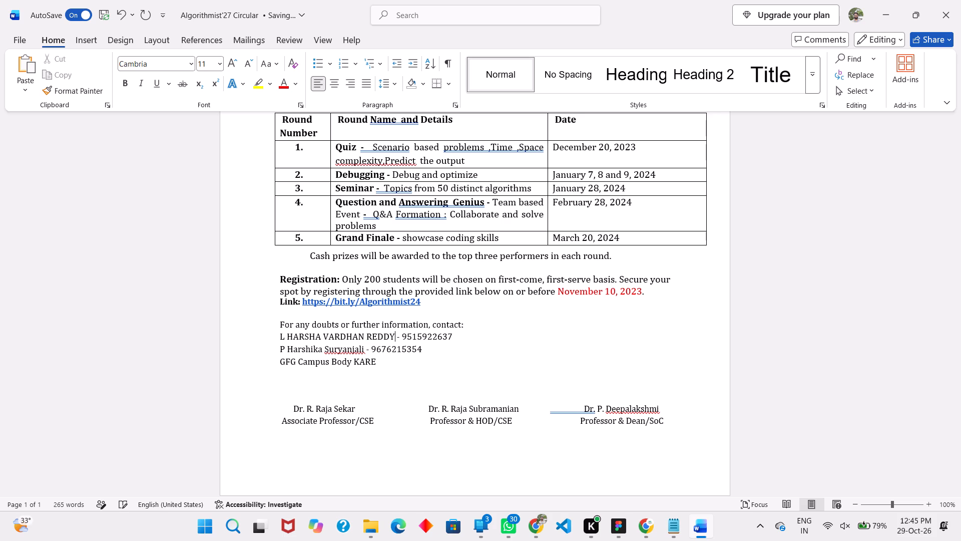
Change the first contact's surname from all capitals to an initial capital followed by lowercase letters.
{"action": "key", "text": "Left"}
{"action": "key", "text": "Right"}
{"action": "key", "text": "BackSpace"}
{"action": "key", "text": "BackSpace"}
{"action": "key", "text": "BackSpace"}
{"action": "key", "text": "BackSpace"}
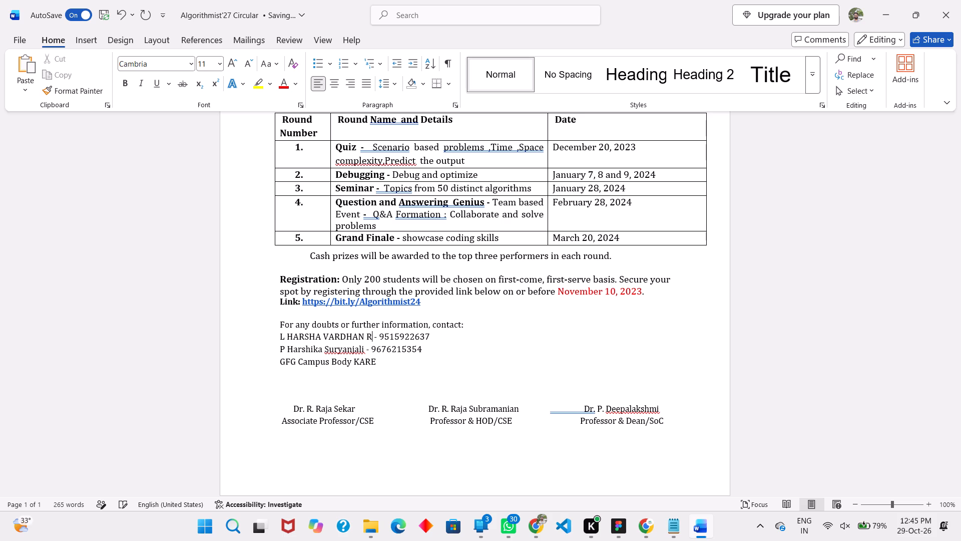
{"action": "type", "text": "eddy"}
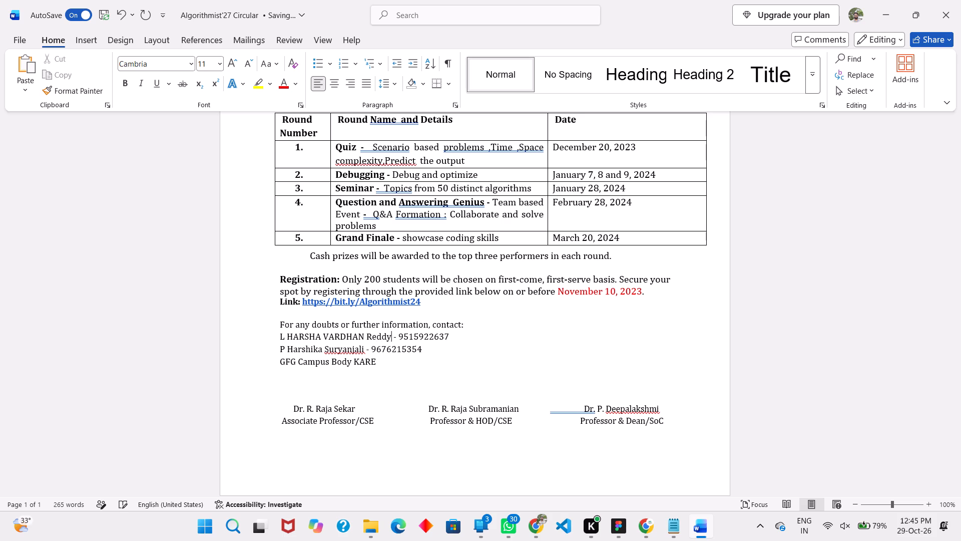
Rewrite the first contact's middle name with only its first letter capitalized.
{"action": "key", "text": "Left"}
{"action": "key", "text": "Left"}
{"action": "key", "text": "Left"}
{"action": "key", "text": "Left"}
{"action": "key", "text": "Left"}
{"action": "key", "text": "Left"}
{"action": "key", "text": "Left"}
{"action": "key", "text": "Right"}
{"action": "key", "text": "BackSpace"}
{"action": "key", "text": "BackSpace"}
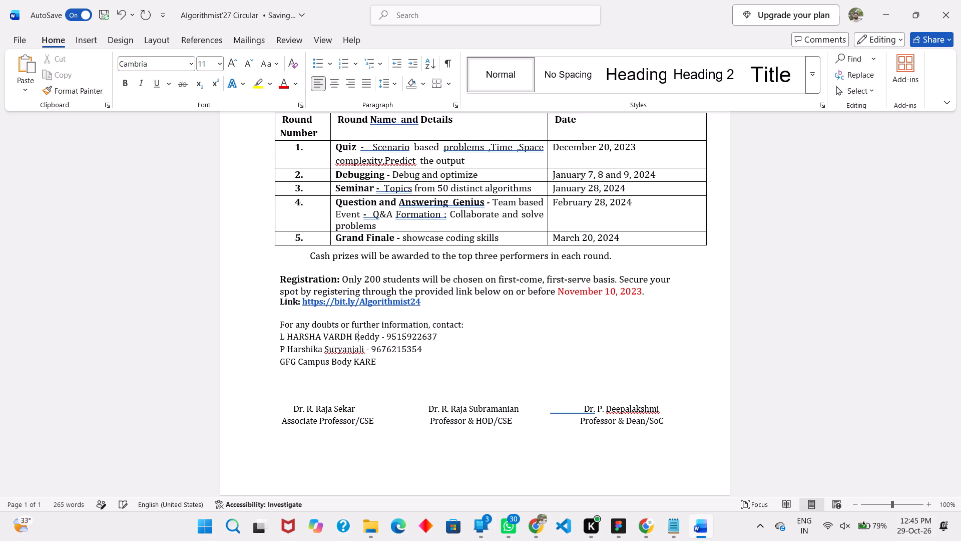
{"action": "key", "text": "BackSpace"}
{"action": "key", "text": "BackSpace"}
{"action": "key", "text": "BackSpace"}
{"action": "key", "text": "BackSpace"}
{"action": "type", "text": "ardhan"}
Rewrite the first contact's given name after the initial with only its first letter capitalized.
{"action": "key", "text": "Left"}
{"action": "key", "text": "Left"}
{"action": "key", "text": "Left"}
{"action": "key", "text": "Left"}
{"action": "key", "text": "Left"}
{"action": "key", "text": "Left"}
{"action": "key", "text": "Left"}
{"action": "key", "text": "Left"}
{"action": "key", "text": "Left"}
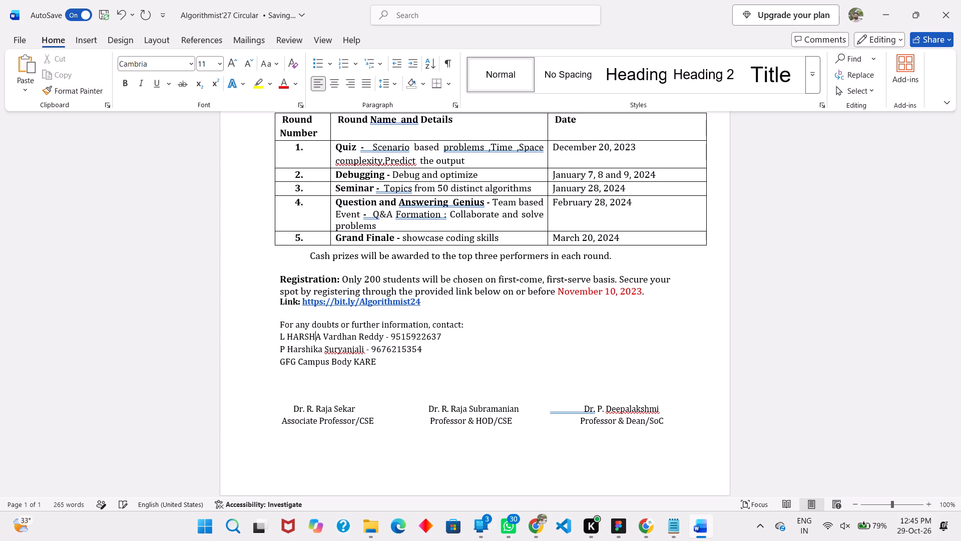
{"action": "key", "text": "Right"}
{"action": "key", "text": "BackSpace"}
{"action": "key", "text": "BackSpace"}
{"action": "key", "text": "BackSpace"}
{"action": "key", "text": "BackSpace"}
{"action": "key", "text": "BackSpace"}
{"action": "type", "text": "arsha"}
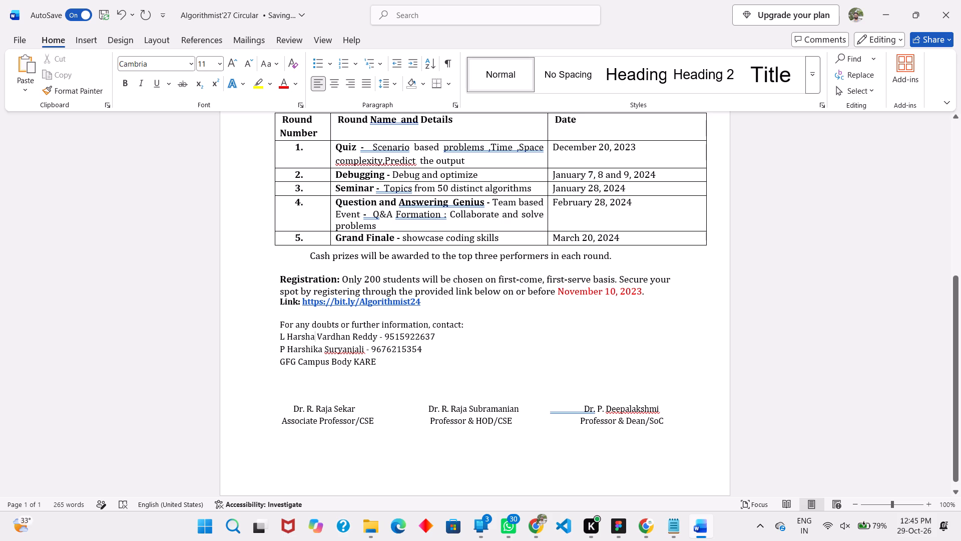
Replace the phone number on the first contact's line with that contact's current number.
{"action": "left_click", "coordinate": [439, 342]}
{"action": "key", "text": "BackSpace"}
{"action": "key", "text": "BackSpace"}
{"action": "key", "text": "BackSpace"}
{"action": "key", "text": "BackSpace"}
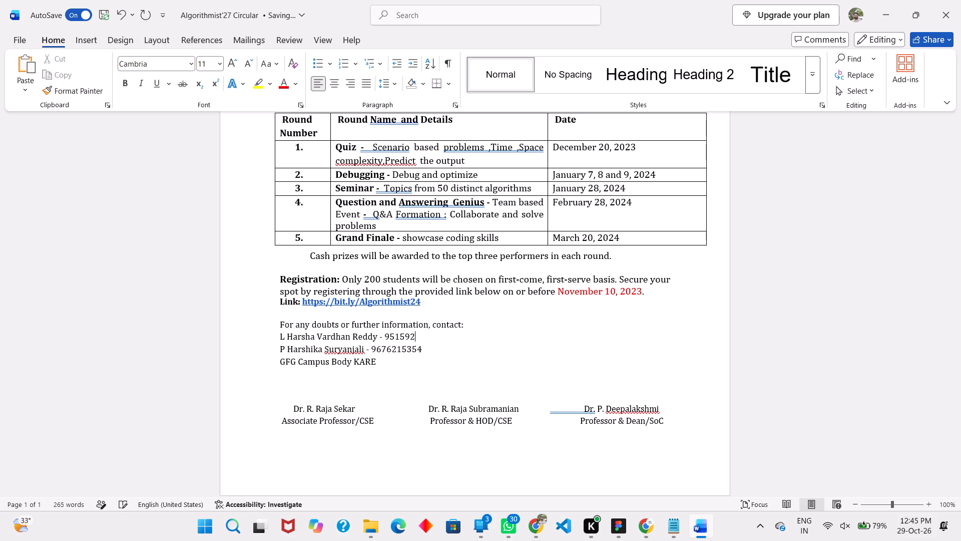
{"action": "key", "text": "BackSpace"}
{"action": "key", "text": "BackSpace"}
{"action": "key", "text": "BackSpace"}
{"action": "key", "text": "BackSpace"}
{"action": "key", "text": "BackSpace"}
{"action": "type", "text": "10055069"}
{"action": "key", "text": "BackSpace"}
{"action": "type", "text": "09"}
Erase the old phone number digits from the second contact's line.
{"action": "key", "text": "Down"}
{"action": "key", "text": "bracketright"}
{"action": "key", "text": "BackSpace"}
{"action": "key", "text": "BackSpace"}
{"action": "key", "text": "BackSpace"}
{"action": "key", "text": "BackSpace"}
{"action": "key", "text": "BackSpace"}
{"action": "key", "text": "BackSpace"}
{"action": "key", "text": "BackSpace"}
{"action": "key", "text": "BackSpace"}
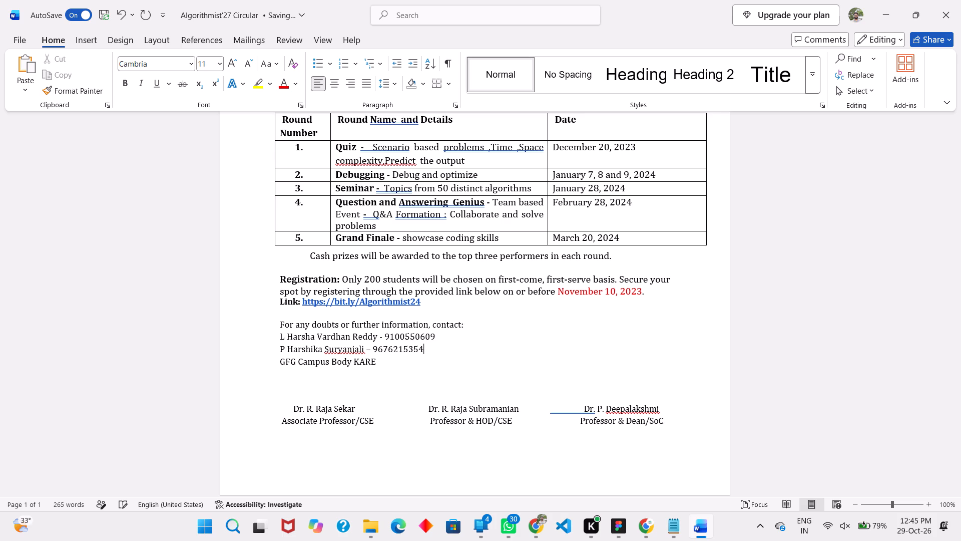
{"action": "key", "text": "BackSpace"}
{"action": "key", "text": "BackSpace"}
Switch to the GFG KARE design in Figma to look up the second contact's details.
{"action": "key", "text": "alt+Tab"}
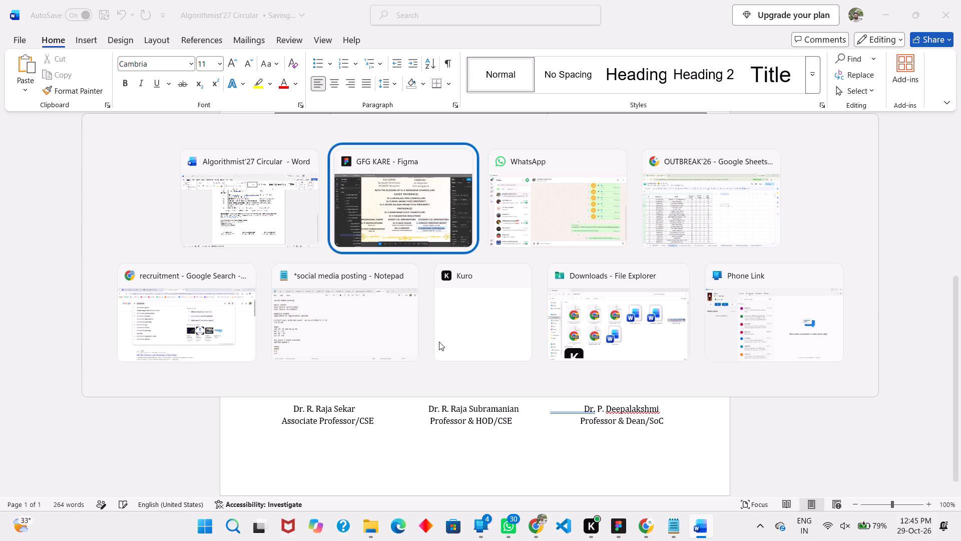
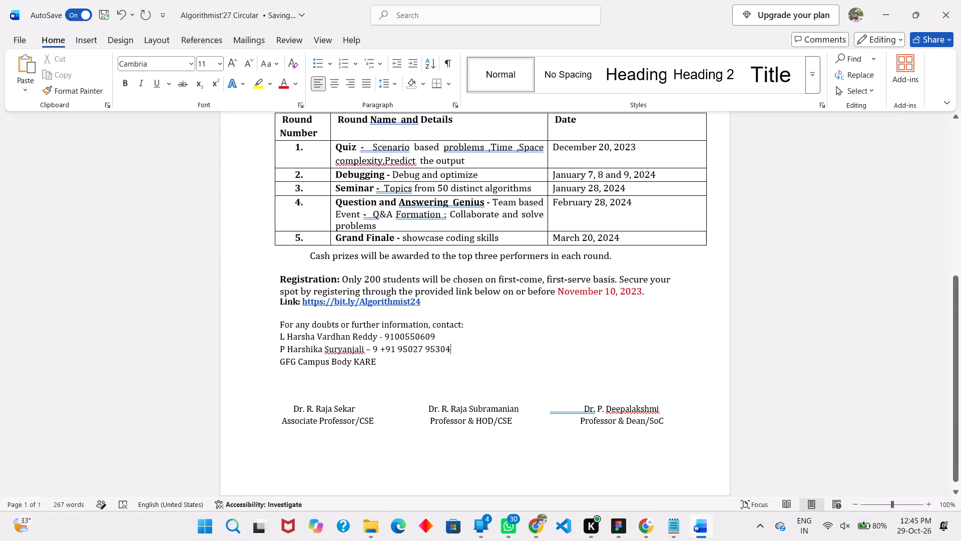
Clean up the second contact's phone number by removing the inner space, the country code and the stray leading digit.
{"action": "key", "text": "Left"}
{"action": "key", "text": "Left"}
{"action": "key", "text": "Left"}
{"action": "key", "text": "Left"}
{"action": "key", "text": "Left"}
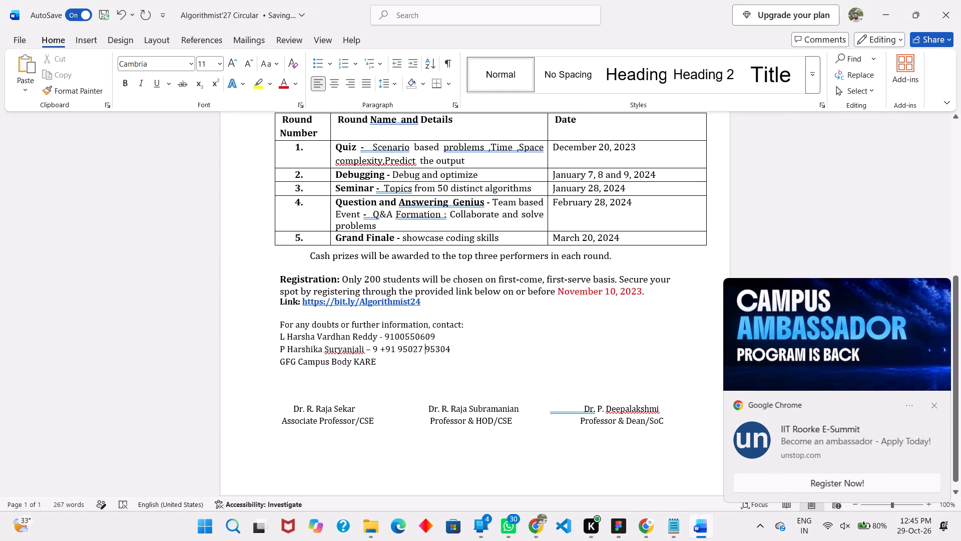
{"action": "key", "text": "BackSpace"}
{"action": "key", "text": "Left"}
{"action": "key", "text": "Left"}
{"action": "key", "text": "Left"}
{"action": "key", "text": "Left"}
{"action": "key", "text": "Left"}
{"action": "key", "text": "Left"}
{"action": "key", "text": "Left"}
{"action": "key", "text": "Right"}
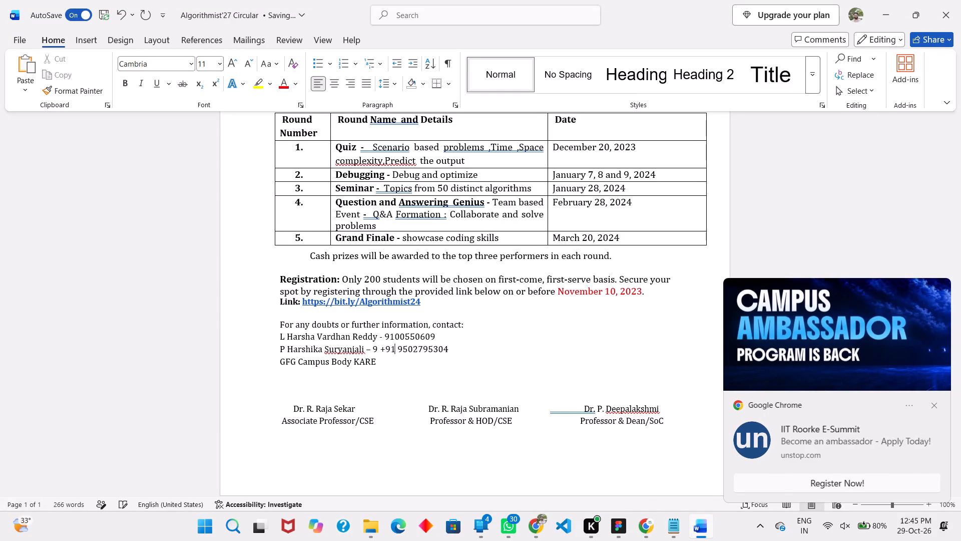
{"action": "key", "text": "Right"}
{"action": "key", "text": "BackSpace"}
{"action": "key", "text": "BackSpace"}
{"action": "key", "text": "BackSpace"}
{"action": "key", "text": "BackSpace"}
{"action": "key", "text": "BackSpace"}
{"action": "key", "text": "BackSpace"}
{"action": "left_click", "coordinate": [933, 404]}
{"action": "left_click", "coordinate": [631, 364]}
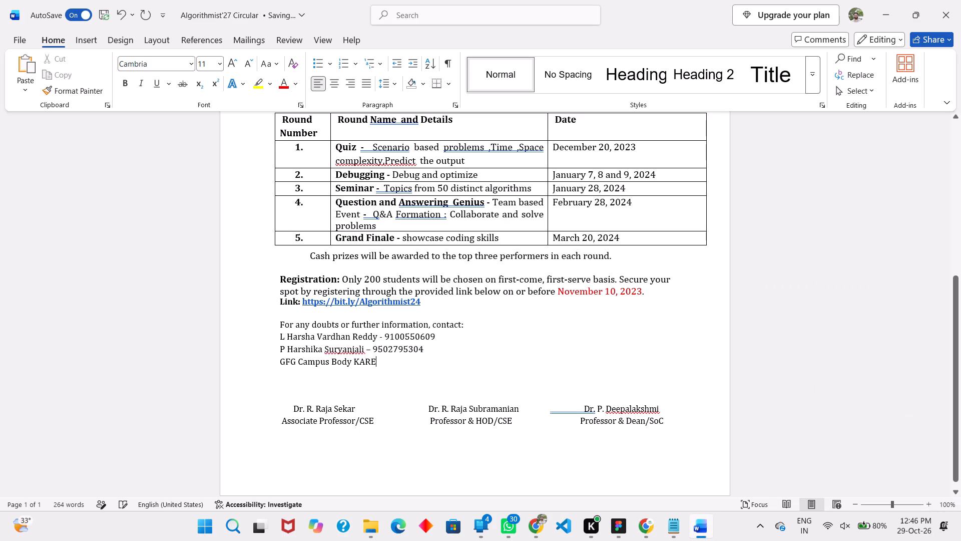
Accept the suggested grammar correction for "Dr." in front of the third signatory's name.
{"action": "scroll", "coordinate": [631, 364], "scroll_direction": "down", "scroll_amount": 1}
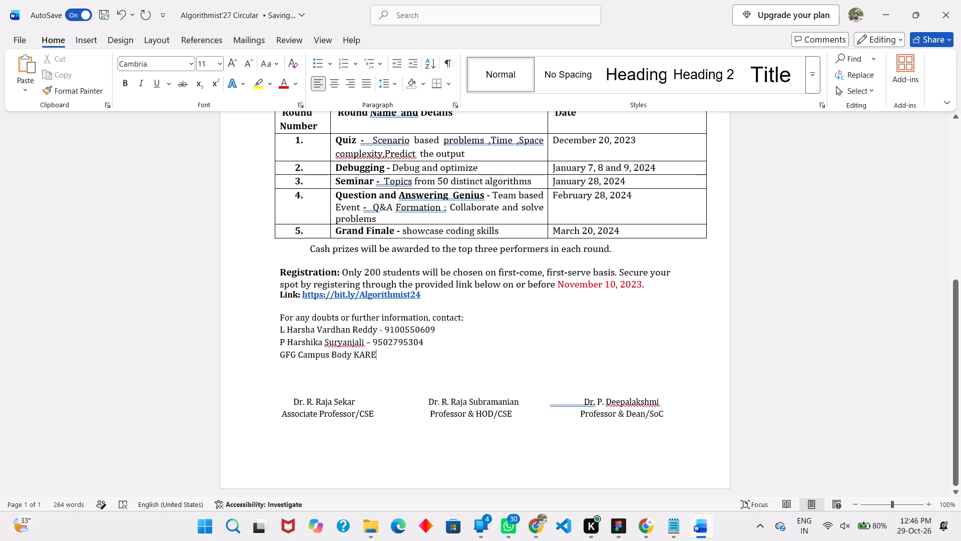
{"action": "left_click", "coordinate": [588, 400]}
{"action": "right_click", "coordinate": [588, 400]}
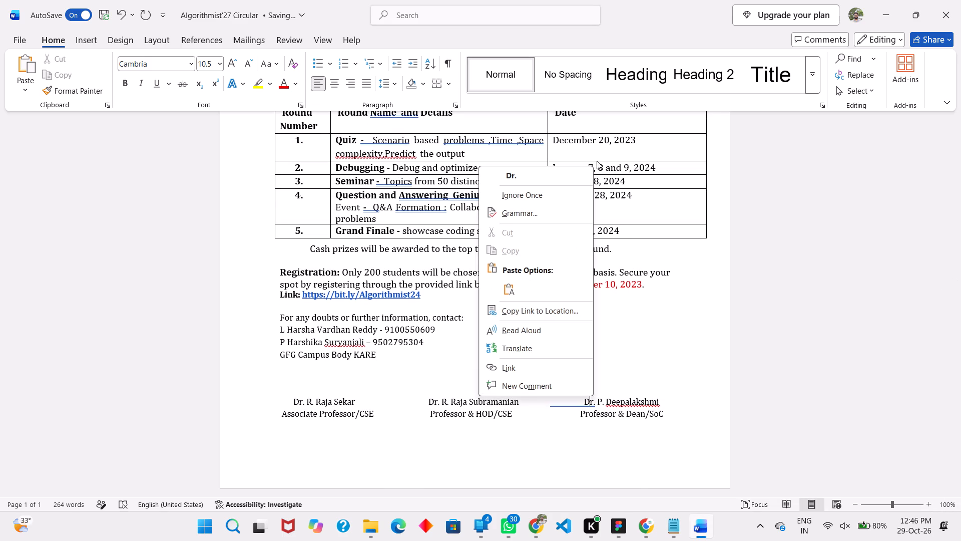
{"action": "left_click", "coordinate": [544, 172]}
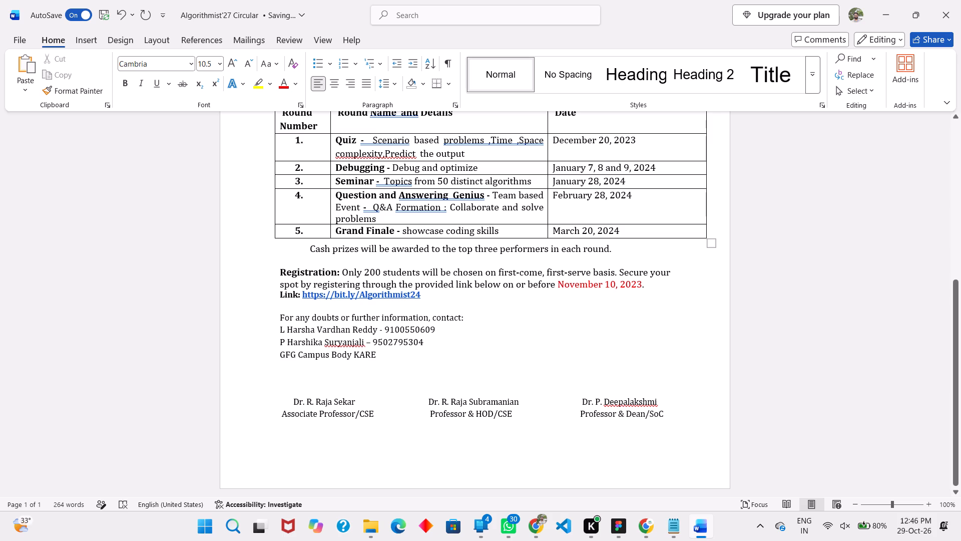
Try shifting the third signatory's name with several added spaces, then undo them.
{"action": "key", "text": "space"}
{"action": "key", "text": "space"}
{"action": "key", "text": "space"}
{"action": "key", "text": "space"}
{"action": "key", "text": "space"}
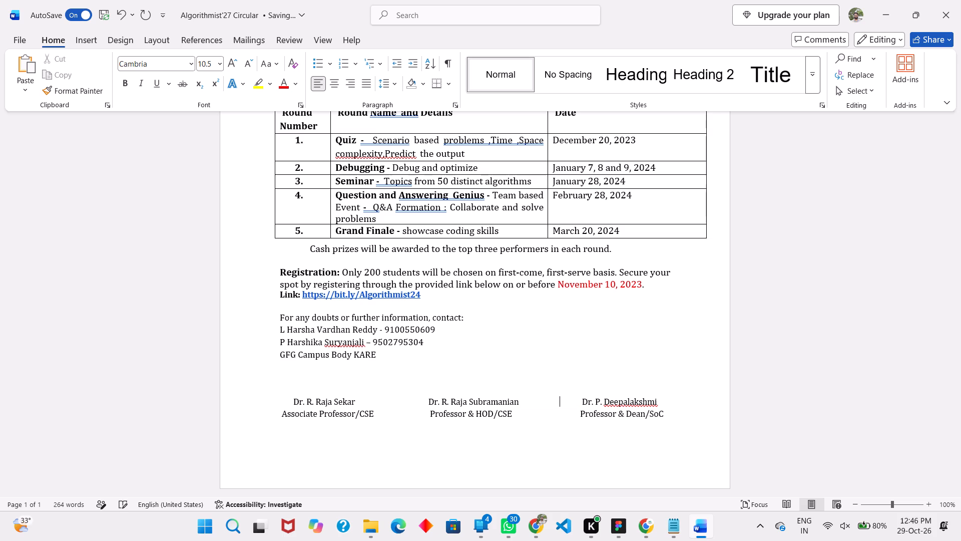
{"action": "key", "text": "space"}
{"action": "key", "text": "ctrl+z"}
Nudge the third signatory's name over with a single space before "Dr." to centre it above the designation.
{"action": "key", "text": "Right"}
{"action": "key", "text": "space"}
{"action": "key", "text": "BackSpace"}
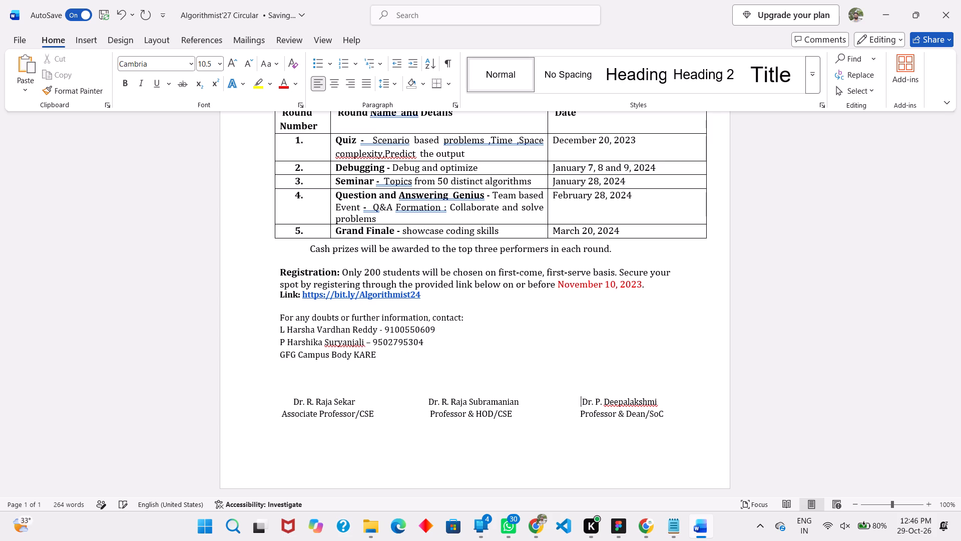
{"action": "key", "text": "Right"}
{"action": "key", "text": "space"}
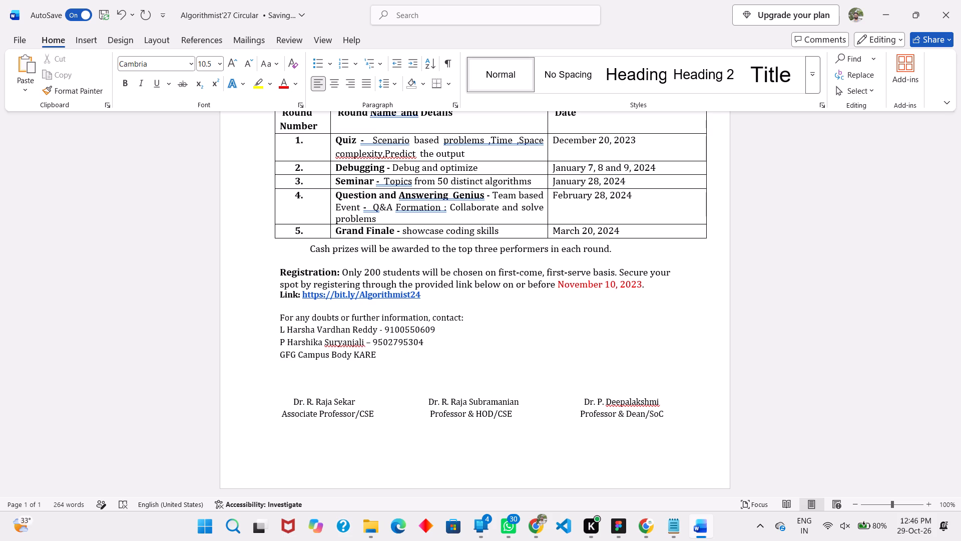
{"action": "key", "text": "BackSpace"}
{"action": "key", "text": "space"}
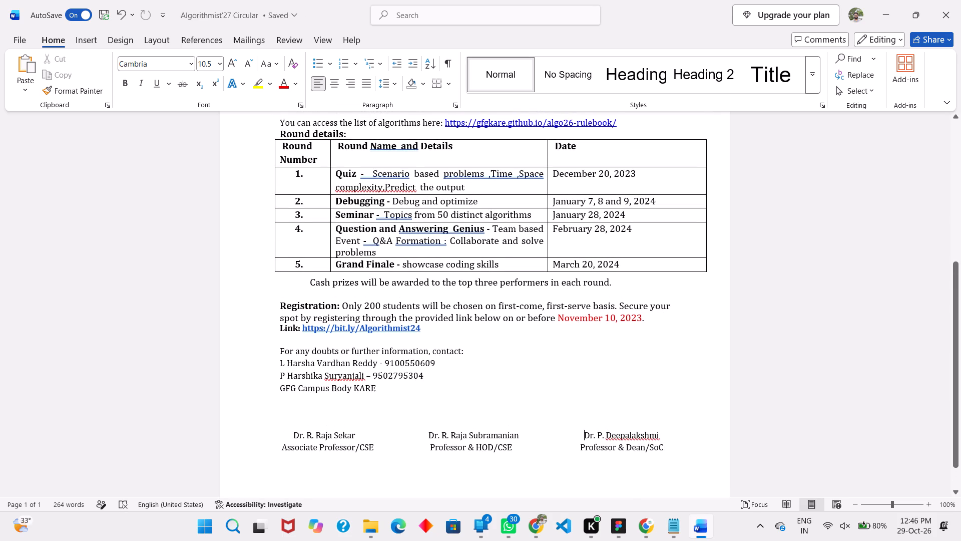
Remove "Professor &" from the third signatory's designation so it reads Dean/SoC.
{"action": "left_click", "coordinate": [632, 447]}
{"action": "key", "text": "Left"}
{"action": "key", "text": "BackSpace"}
{"action": "key", "text": "BackSpace"}
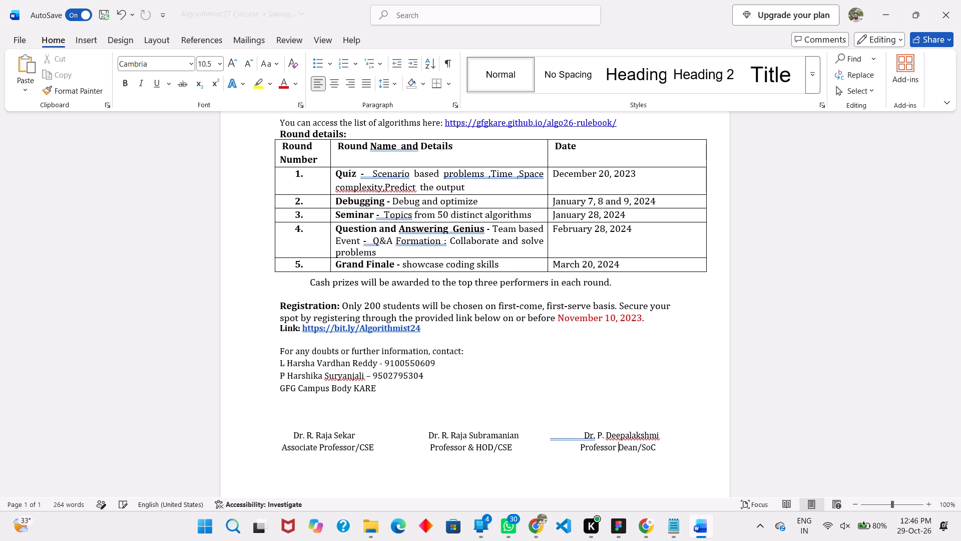
{"action": "key", "text": "BackSpace"}
{"action": "key", "text": "BackSpace"}
{"action": "key", "text": "BackSpace"}
{"action": "key", "text": "BackSpace"}
{"action": "key", "text": "BackSpace"}
{"action": "key", "text": "BackSpace"}
{"action": "key", "text": "BackSpace"}
{"action": "key", "text": "BackSpace"}
{"action": "key", "text": "BackSpace"}
{"action": "key", "text": "BackSpace"}
Centre the Dean/SoC designation beneath the third signatory's name using spaces.
{"action": "key", "text": "space"}
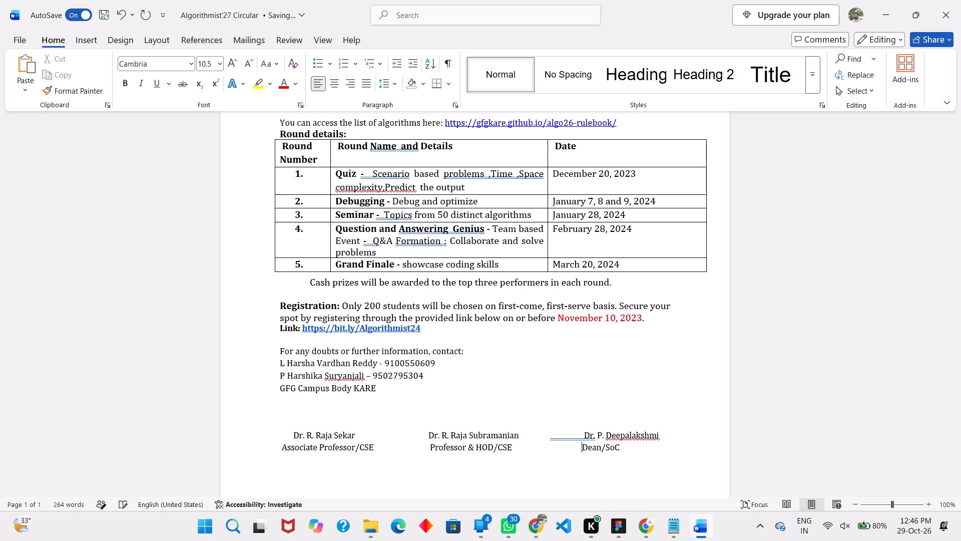
{"action": "key", "text": "space"}
{"action": "key", "text": "space"}
{"action": "key", "text": "space"}
{"action": "key", "text": "space"}
Remove "Professor &" from the second signatory's designation so it reads HOD/CSE.
{"action": "key", "text": "Left"}
{"action": "key", "text": "Left"}
{"action": "key", "text": "Left"}
{"action": "key", "text": "Left"}
{"action": "key", "text": "Left"}
{"action": "key", "text": "Left"}
{"action": "key", "text": "Left"}
{"action": "key", "text": "Left"}
{"action": "key", "text": "Left"}
{"action": "key", "text": "Left"}
{"action": "key", "text": "Left"}
{"action": "key", "text": "Left"}
{"action": "key", "text": "Left"}
{"action": "key", "text": "Left"}
{"action": "key", "text": "Left"}
{"action": "key", "text": "Left"}
{"action": "key", "text": "Left"}
{"action": "key", "text": "Left"}
{"action": "key", "text": "Left"}
{"action": "key", "text": "Left"}
{"action": "key", "text": "Right"}
{"action": "key", "text": "Right"}
{"action": "key", "text": "Right"}
{"action": "key", "text": "BackSpace"}
{"action": "key", "text": "BackSpace"}
{"action": "key", "text": "BackSpace"}
{"action": "key", "text": "BackSpace"}
{"action": "key", "text": "BackSpace"}
{"action": "key", "text": "BackSpace"}
{"action": "key", "text": "BackSpace"}
{"action": "key", "text": "BackSpace"}
{"action": "key", "text": "BackSpace"}
{"action": "key", "text": "BackSpace"}
{"action": "key", "text": "BackSpace"}
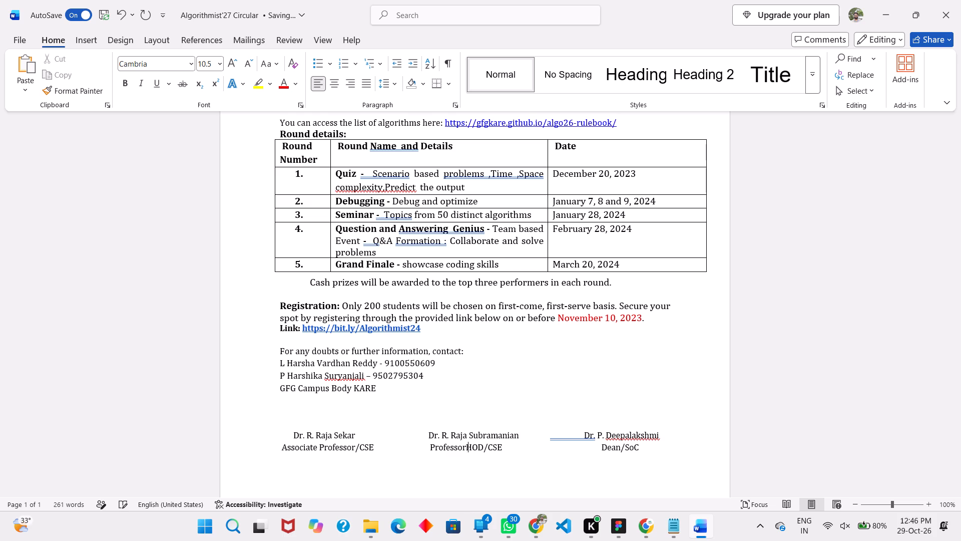
{"action": "key", "text": "BackSpace"}
Centre the HOD/CSE designation beneath the second signatory's name using spaces, keeping Dean/SoC aligned under the third name.
{"action": "key", "text": "space"}
{"action": "key", "text": "space"}
{"action": "key", "text": "space"}
{"action": "key", "text": "space"}
{"action": "key", "text": "space"}
{"action": "key", "text": "space"}
{"action": "key", "text": "space"}
{"action": "key", "text": "space"}
{"action": "key", "text": "space"}
{"action": "key", "text": "space"}
{"action": "key", "text": "space"}
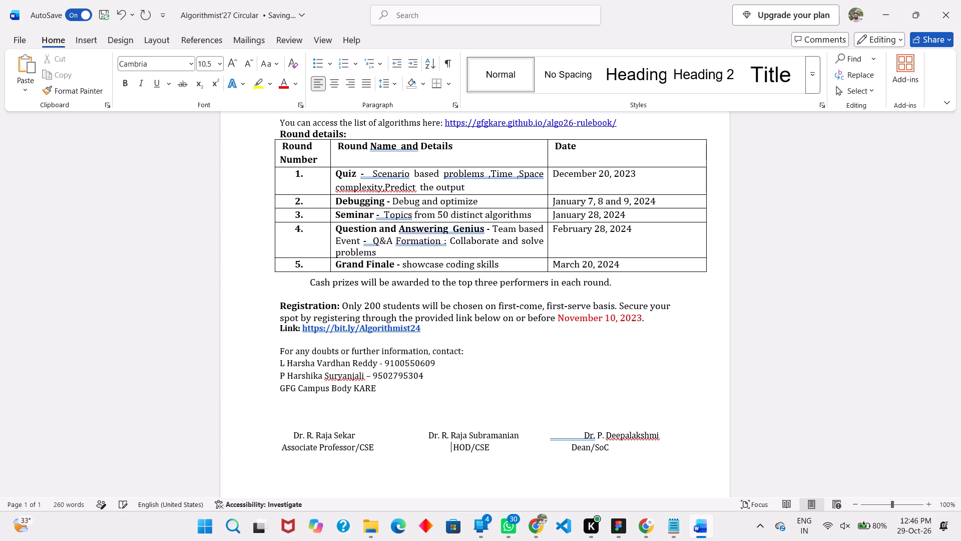
{"action": "key", "text": "space"}
{"action": "key", "text": "space"}
{"action": "key", "text": "BackSpace"}
{"action": "key", "text": "space"}
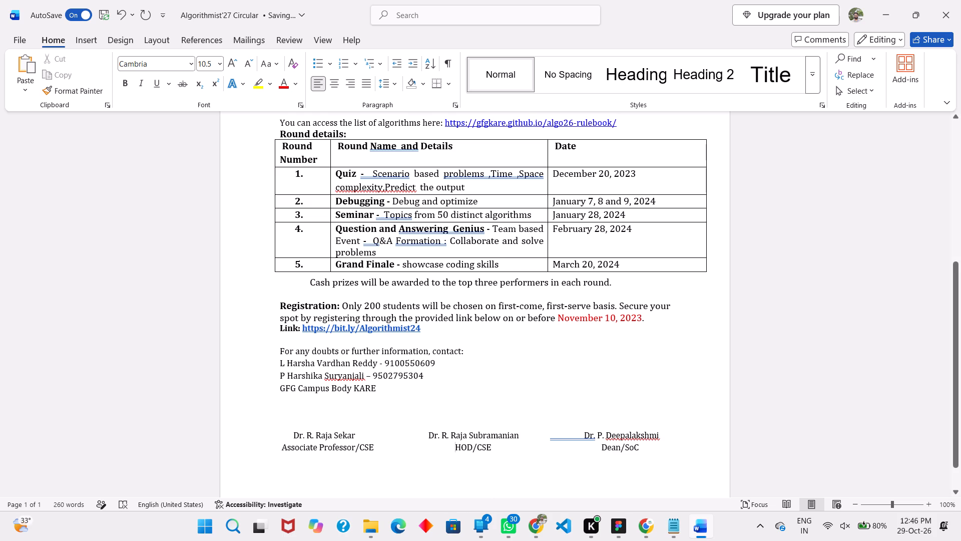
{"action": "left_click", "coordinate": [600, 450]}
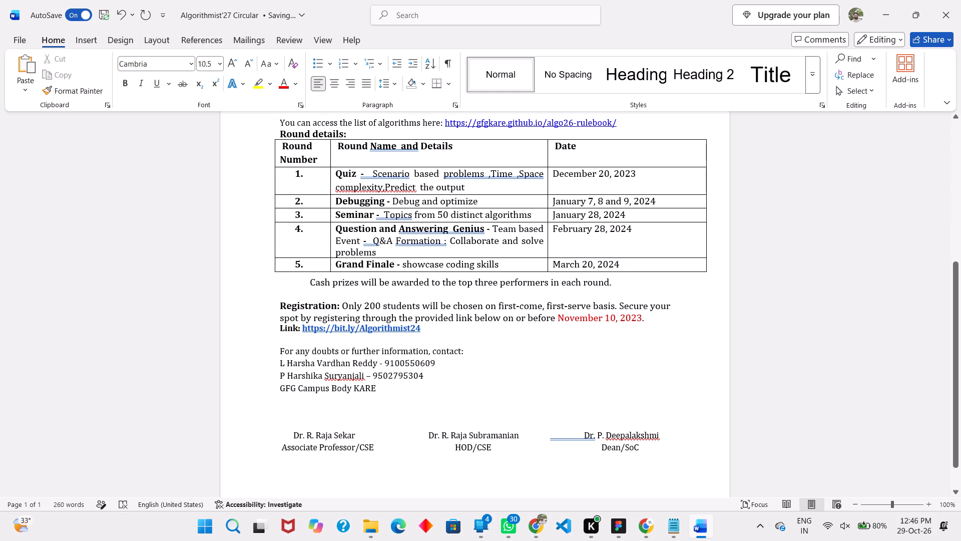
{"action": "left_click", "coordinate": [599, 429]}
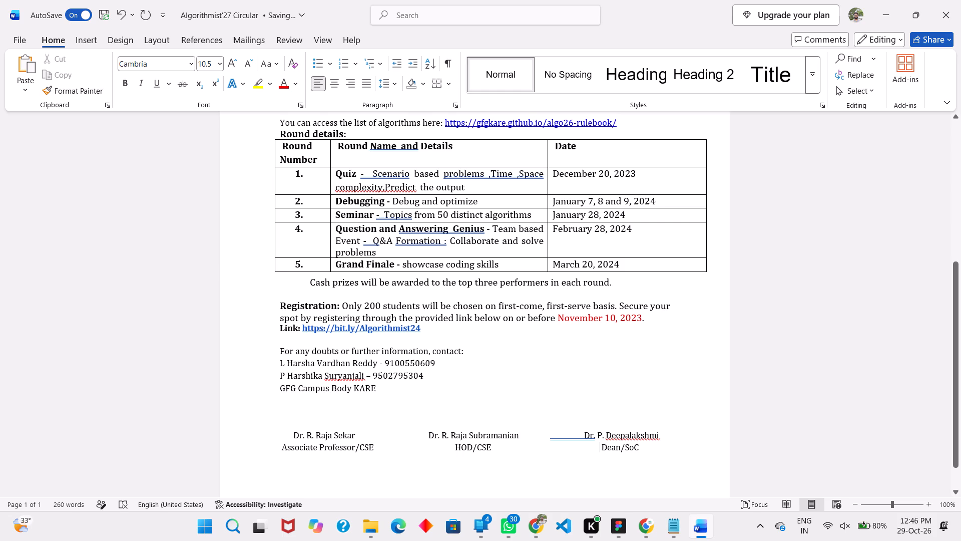
Ignore the grammar flag once before the third signatory's name and ignore all spelling flags on the surname.
{"action": "right_click", "coordinate": [589, 439]}
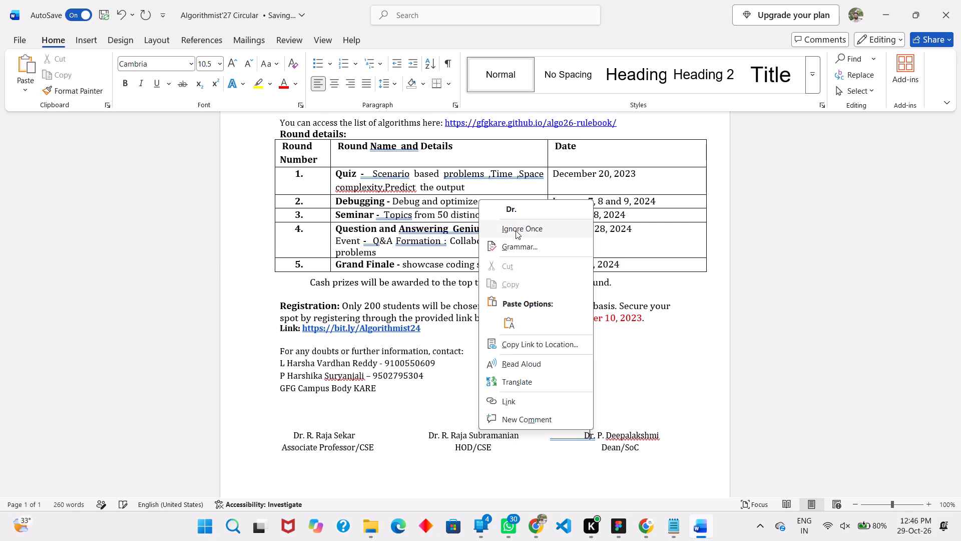
{"action": "left_click", "coordinate": [516, 230]}
{"action": "right_click", "coordinate": [630, 432]}
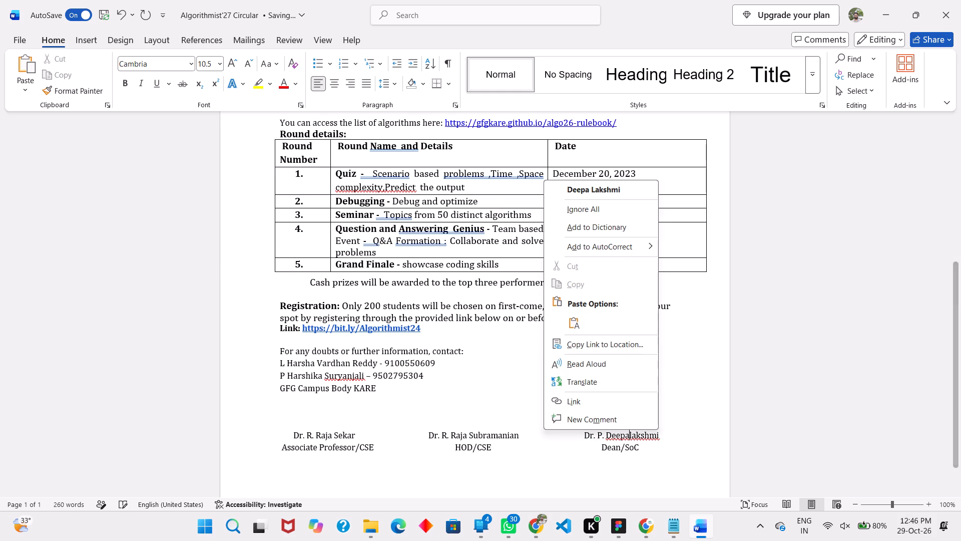
{"action": "left_click", "coordinate": [589, 209]}
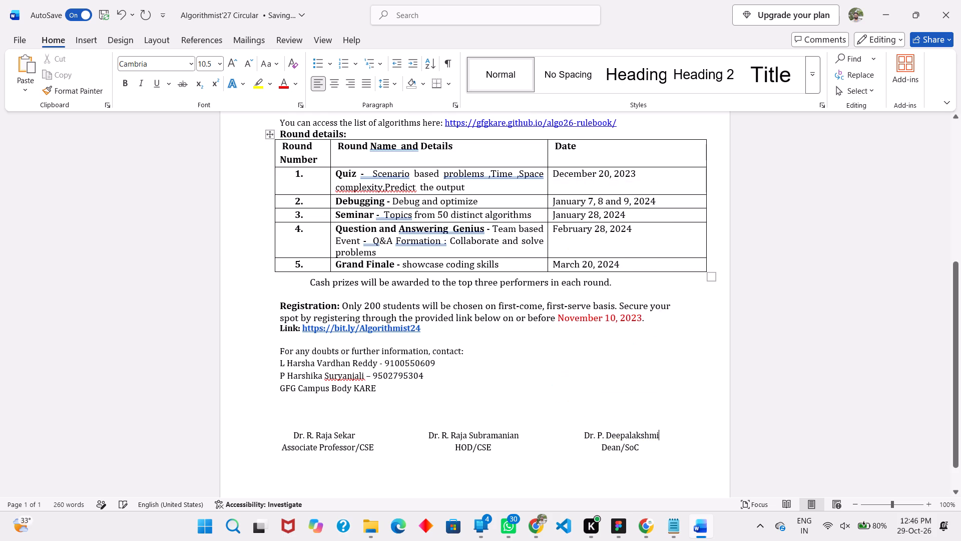
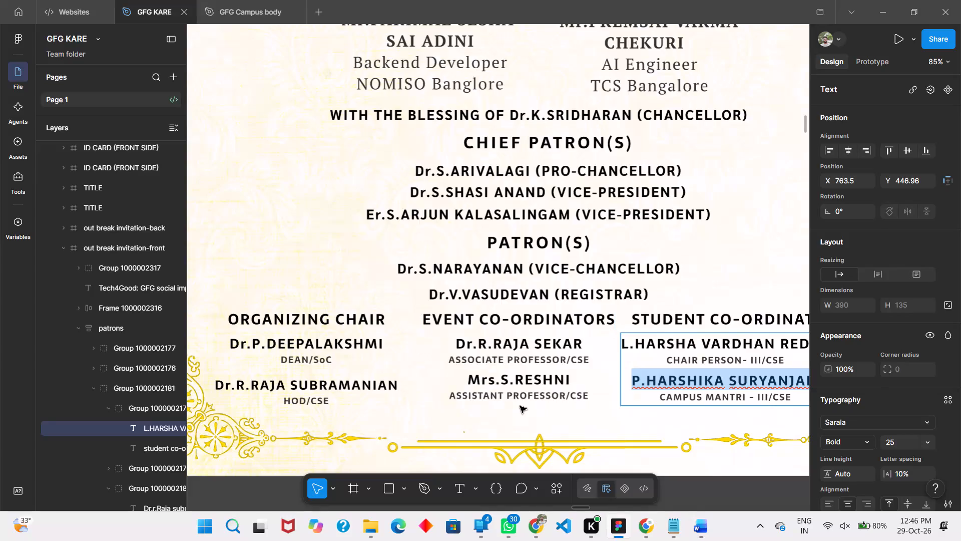
Switch from the Figma invitation back to the Algorithmist'27 circular in Word.
{"action": "key", "text": "alt+Tab"}
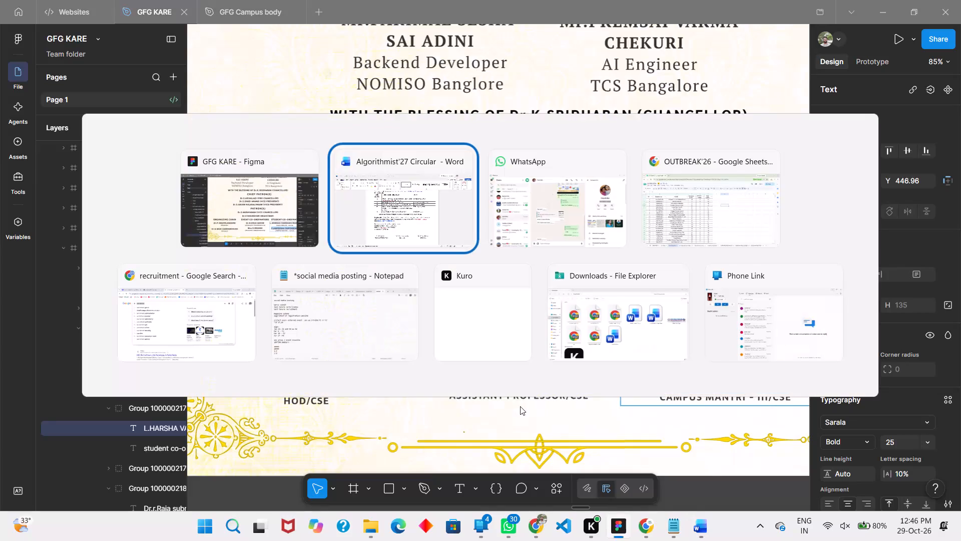
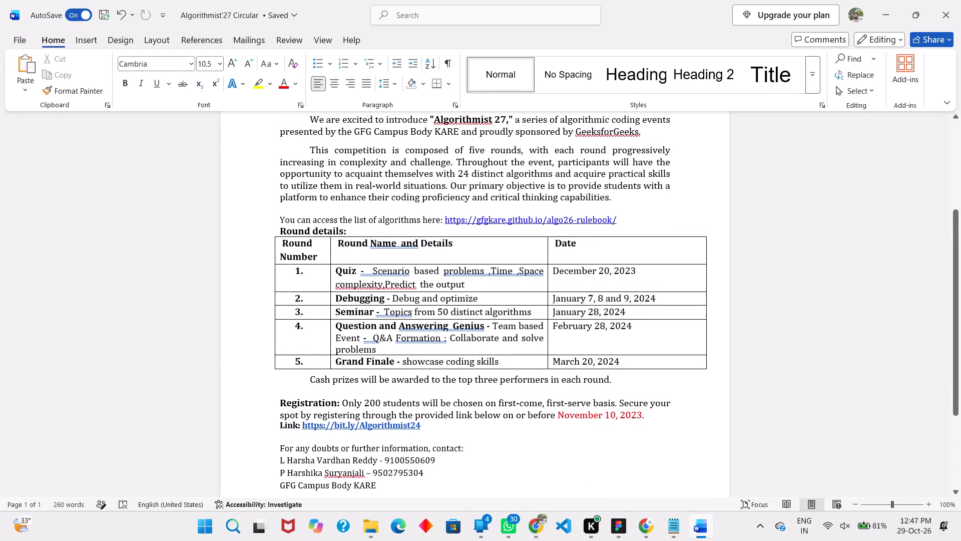
{"action": "left_click", "coordinate": [438, 424]}
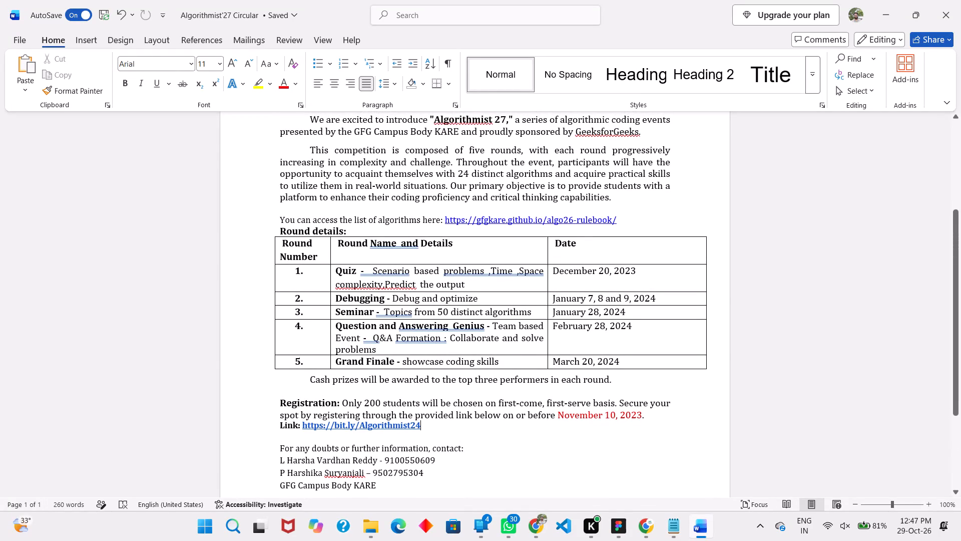
{"action": "key", "text": "BackSpace"}
{"action": "key", "text": "BackSpace"}
{"action": "key", "text": "BackSpace"}
{"action": "key", "text": "BackSpace"}
{"action": "key", "text": "BackSpace"}
{"action": "key", "text": "BackSpace"}
{"action": "key", "text": "BackSpace"}
{"action": "key", "text": "BackSpace"}
{"action": "key", "text": "BackSpace"}
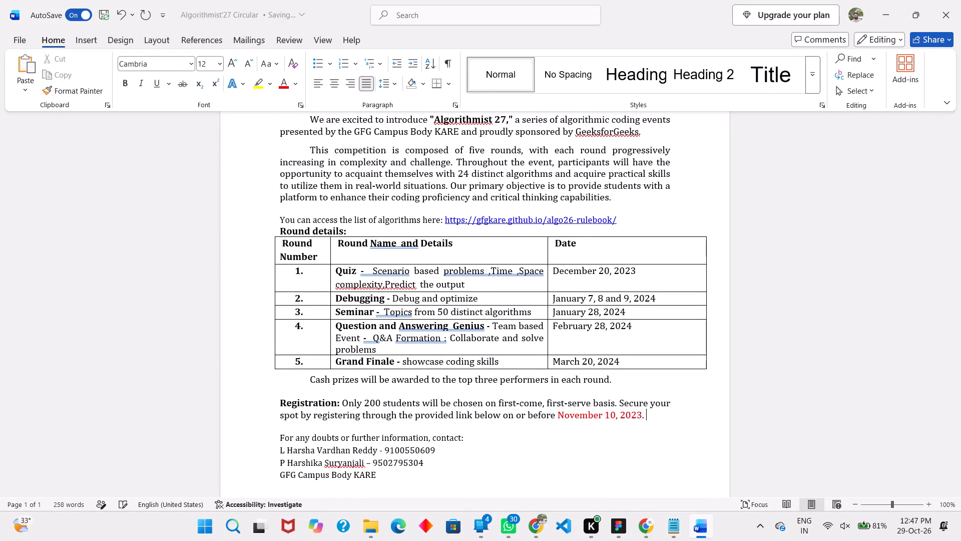
{"action": "key", "text": "ctrl+z"}
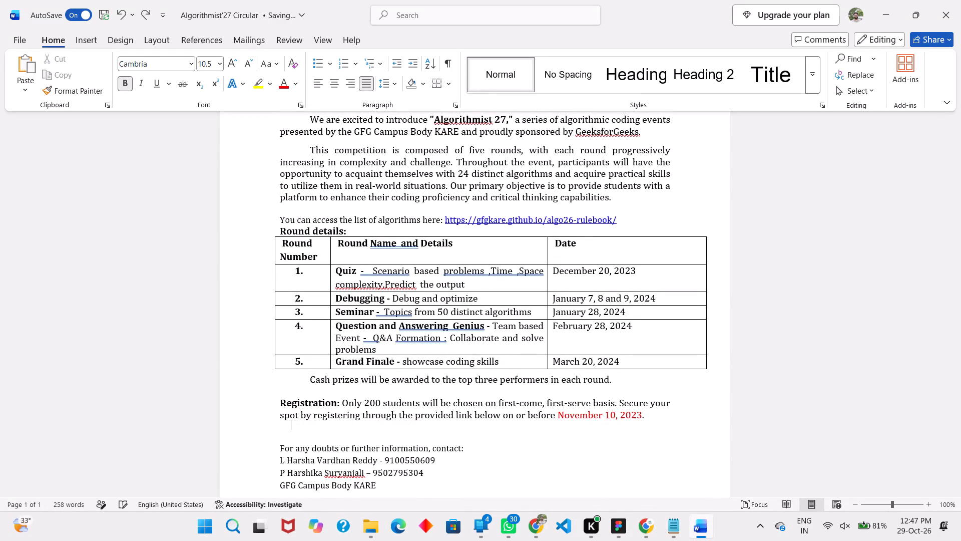
{"action": "key", "text": "ctrl+z"}
{"action": "key", "text": "ctrl+z"}
{"action": "key", "text": "ctrl+z"}
{"action": "key", "text": "ctrl+z"}
{"action": "key", "text": "ctrl+z"}
Check the algo schedule in the Notepad notes and set the Quiz round's date in the circular's table to January 30, 2027.
{"action": "scroll", "coordinate": [438, 424], "scroll_direction": "down", "scroll_amount": 1}
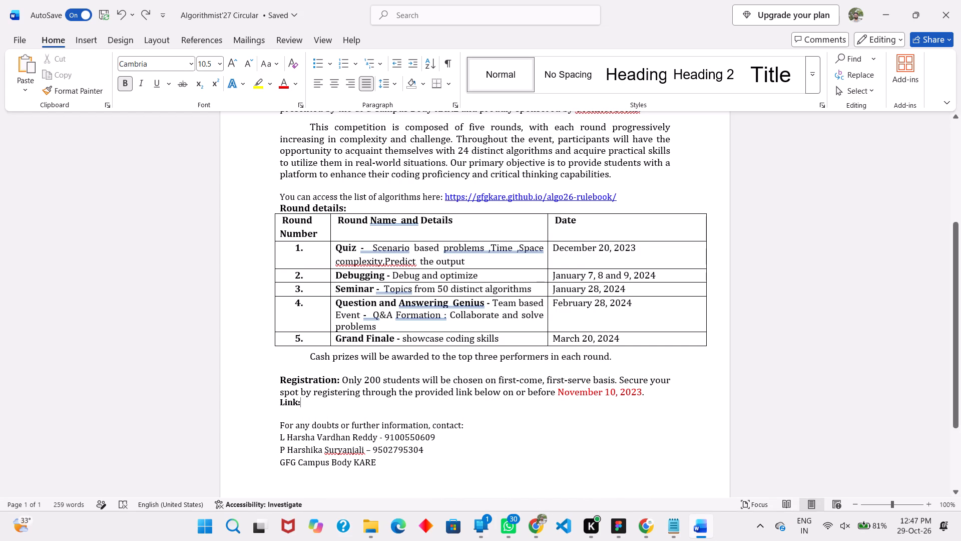
{"action": "left_click", "coordinate": [639, 255]}
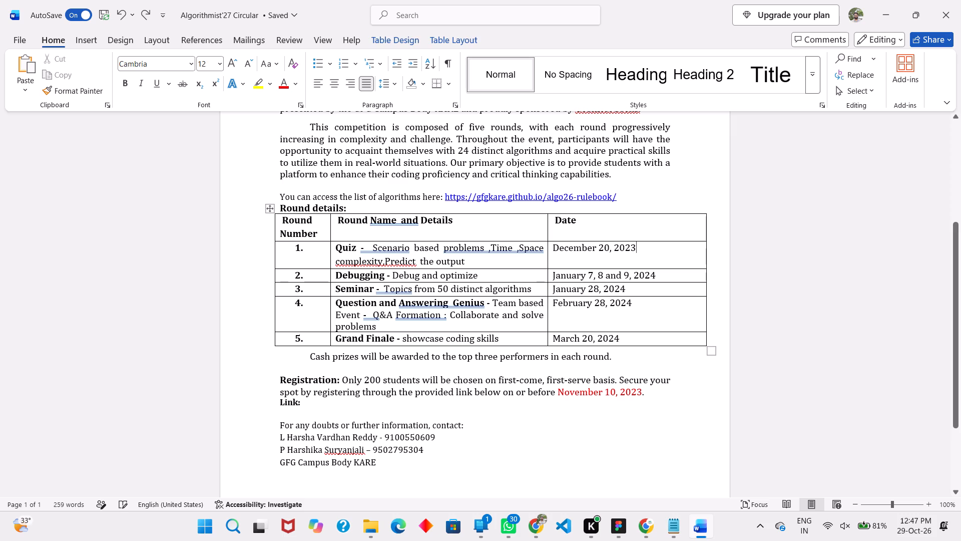
{"action": "key", "text": "alt+Tab"}
{"action": "key", "text": "alt+Tab"}
{"action": "key", "text": "alt+Tab"}
{"action": "key", "text": "alt+Tab"}
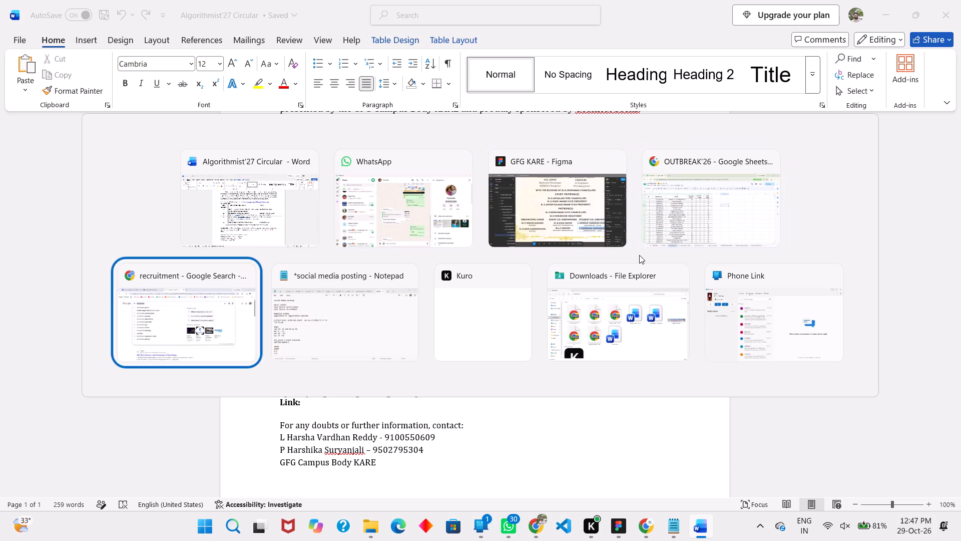
{"action": "key", "text": "alt+Tab"}
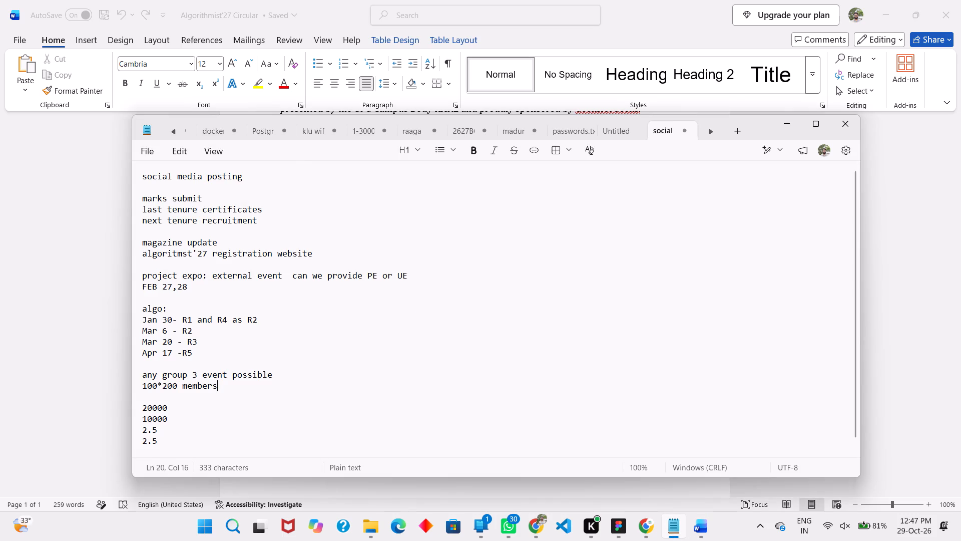
{"action": "key", "text": "alt+Tab"}
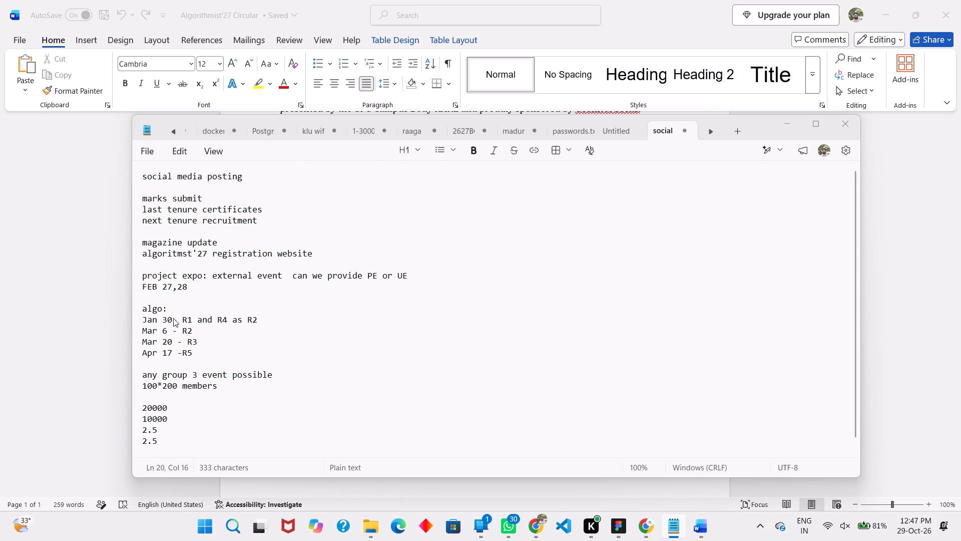
{"action": "key", "text": "alt+Tab"}
{"action": "key", "text": "alt+Tab"}
{"action": "key", "text": "alt+Tab"}
{"action": "key", "text": "alt+Tab"}
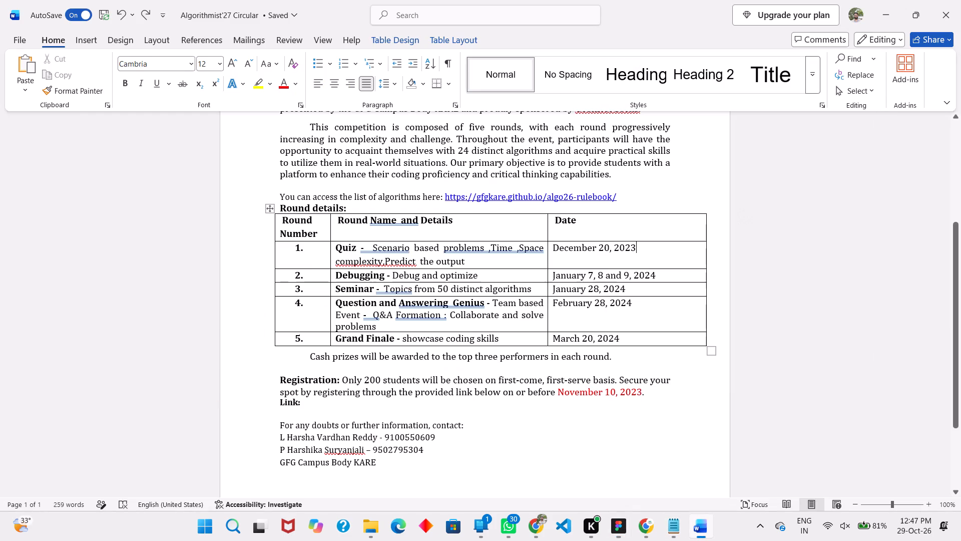
{"action": "key", "text": "BackSpace"}
{"action": "key", "text": "BackSpace"}
{"action": "key", "text": "BackSpace"}
{"action": "key", "text": "BackSpace"}
{"action": "key", "text": "BackSpace"}
{"action": "key", "text": "BackSpace"}
{"action": "key", "text": "BackSpace"}
{"action": "key", "text": "BackSpace"}
{"action": "key", "text": "BackSpace"}
{"action": "key", "text": "BackSpace"}
{"action": "key", "text": "BackSpace"}
{"action": "key", "text": "BackSpace"}
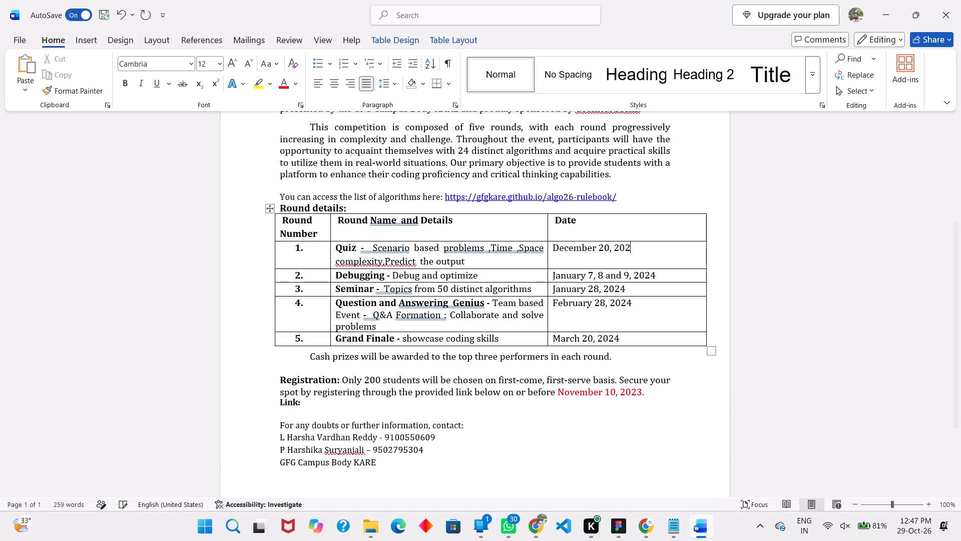
{"action": "key", "text": "BackSpace"}
{"action": "key", "text": "BackSpace"}
{"action": "key", "text": "BackSpace"}
{"action": "key", "text": "BackSpace"}
{"action": "key", "text": "BackSpace"}
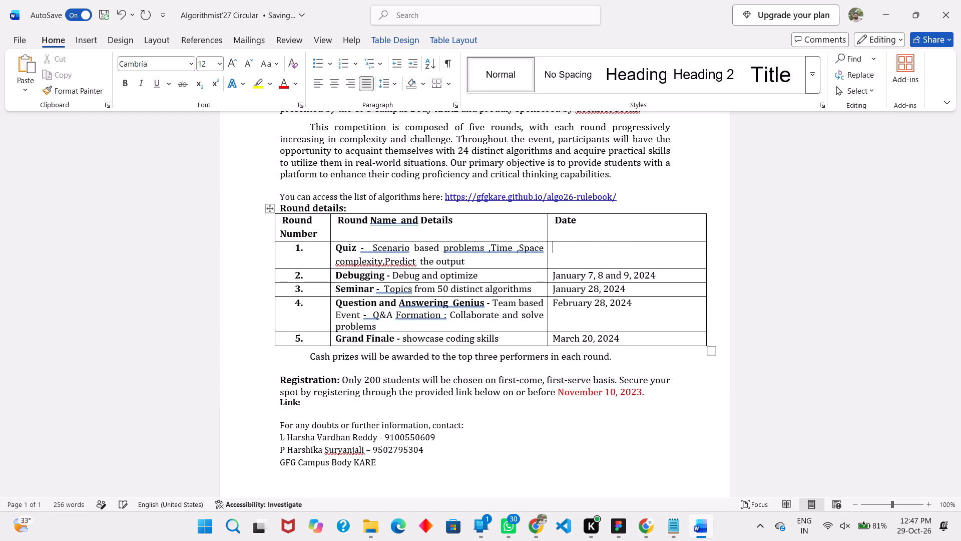
{"action": "type", "text": "Jan"}
{"action": "type", "text": "ua"}
{"action": "type", "text": "ry"}
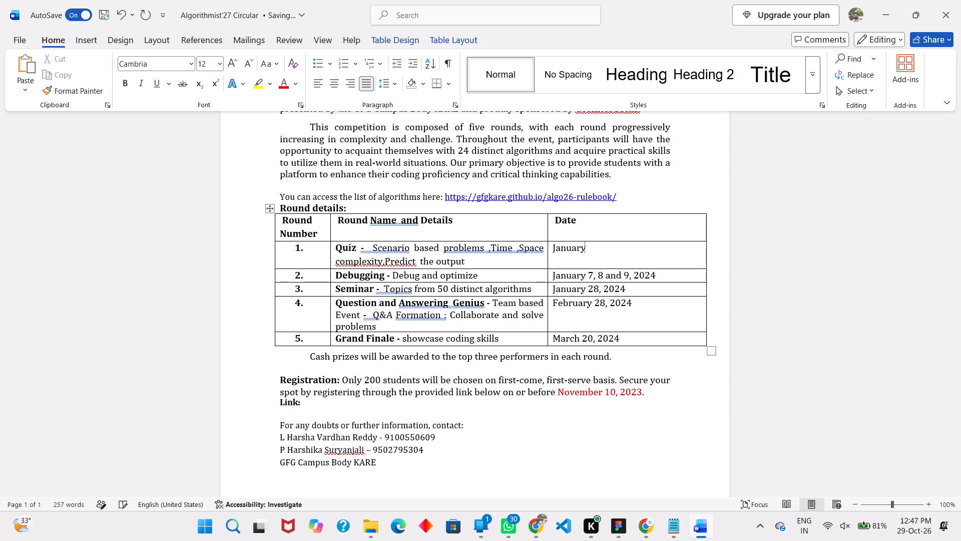
{"action": "key", "text": "space"}
{"action": "type", "text": "30"}
{"action": "key", "text": "space"}
{"action": "type", "text": "202"}
{"action": "key", "text": "6"}
{"action": "key", "text": "BackSpace"}
{"action": "key", "text": "7"}
{"action": "key", "text": "Left"}
{"action": "key", "text": "Left"}
{"action": "key", "text": "Left"}
{"action": "key", "text": "Left"}
{"action": "key", "text": "Left"}
{"action": "type", "text": ",."}
{"action": "key", "text": "backslash"}
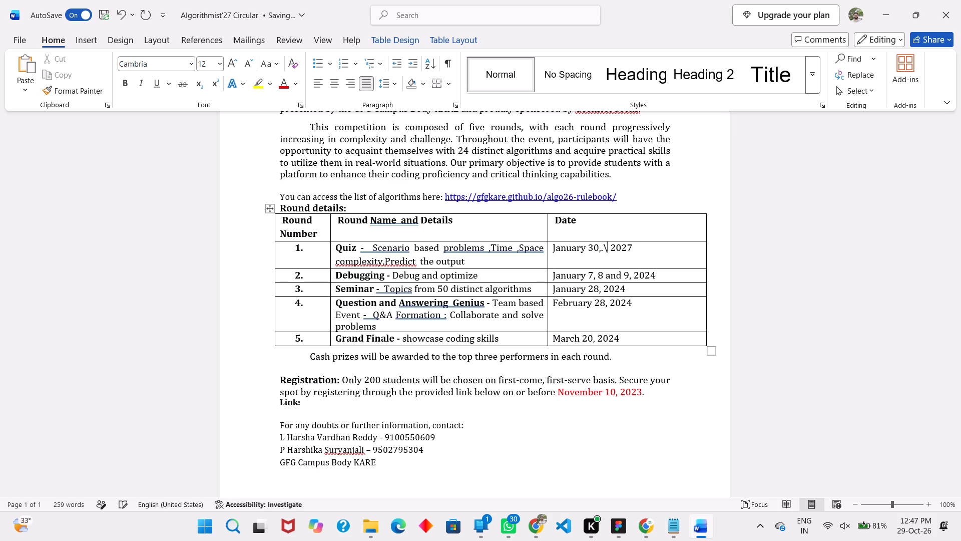
{"action": "key", "text": "BackSpace"}
{"action": "key", "text": "BackSpace"}
Replace the Debugging round's date with a copy of the Quiz round's date, January 30, 2027.
{"action": "key", "text": "Down"}
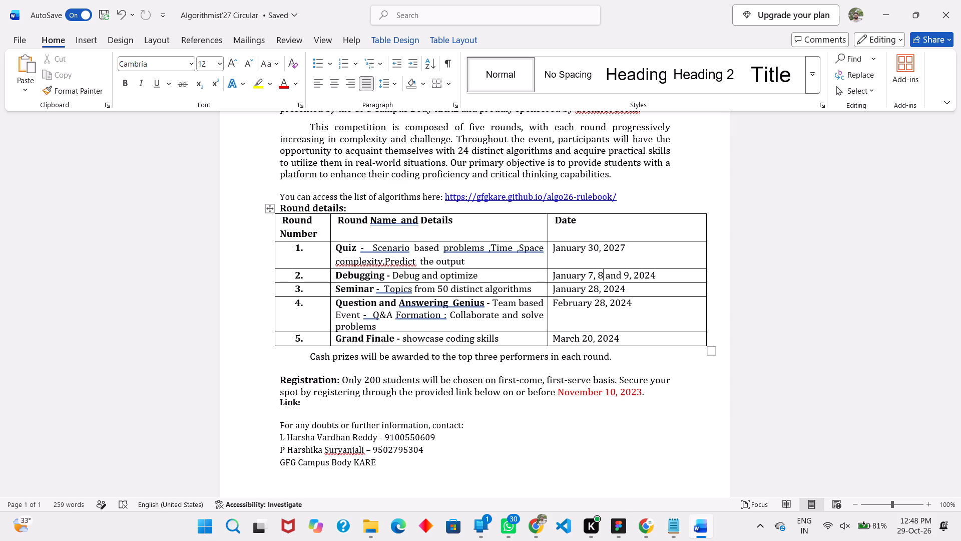
{"action": "key", "text": "Right"}
{"action": "key", "text": "Right"}
{"action": "key", "text": "Right"}
{"action": "key", "text": "Right"}
{"action": "key", "text": "Right"}
{"action": "key", "text": "Right"}
{"action": "key", "text": "Right"}
{"action": "key", "text": "Right"}
{"action": "key", "text": "Right"}
{"action": "key", "text": "Right"}
{"action": "key", "text": "Right"}
{"action": "key", "text": "Right"}
{"action": "key", "text": "BackSpace"}
{"action": "key", "text": "BackSpace"}
{"action": "key", "text": "BackSpace"}
{"action": "key", "text": "BackSpace"}
{"action": "key", "text": "BackSpace"}
{"action": "key", "text": "BackSpace"}
{"action": "key", "text": "BackSpace"}
{"action": "key", "text": "BackSpace"}
{"action": "key", "text": "BackSpace"}
{"action": "key", "text": "BackSpace"}
{"action": "key", "text": "BackSpace"}
{"action": "key", "text": "BackSpace"}
{"action": "key", "text": "BackSpace"}
{"action": "key", "text": "BackSpace"}
{"action": "key", "text": "BackSpace"}
{"action": "key", "text": "BackSpace"}
{"action": "key", "text": "BackSpace"}
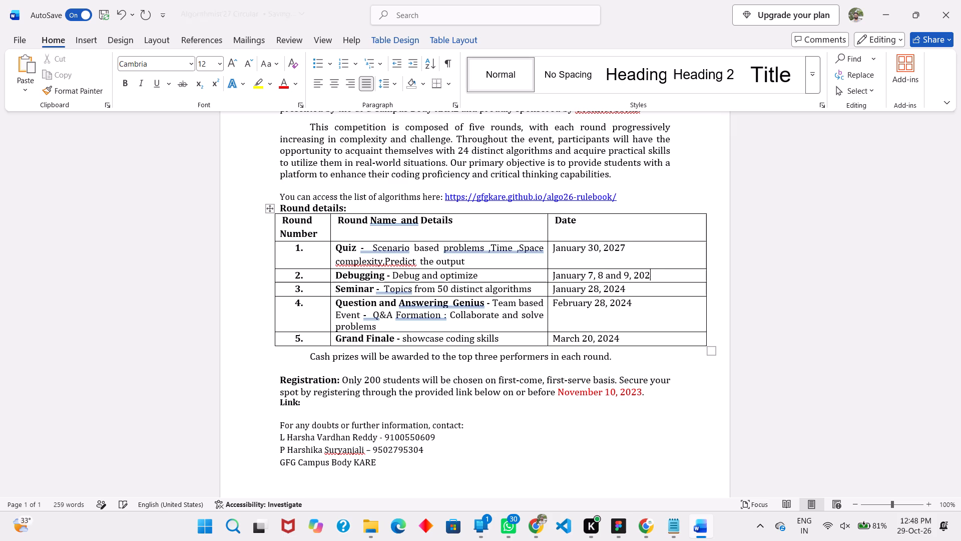
{"action": "key", "text": "BackSpace"}
{"action": "key", "text": "BackSpace"}
{"action": "key", "text": "BackSpace"}
{"action": "key", "text": "BackSpace"}
{"action": "key", "text": "BackSpace"}
{"action": "key", "text": "BackSpace"}
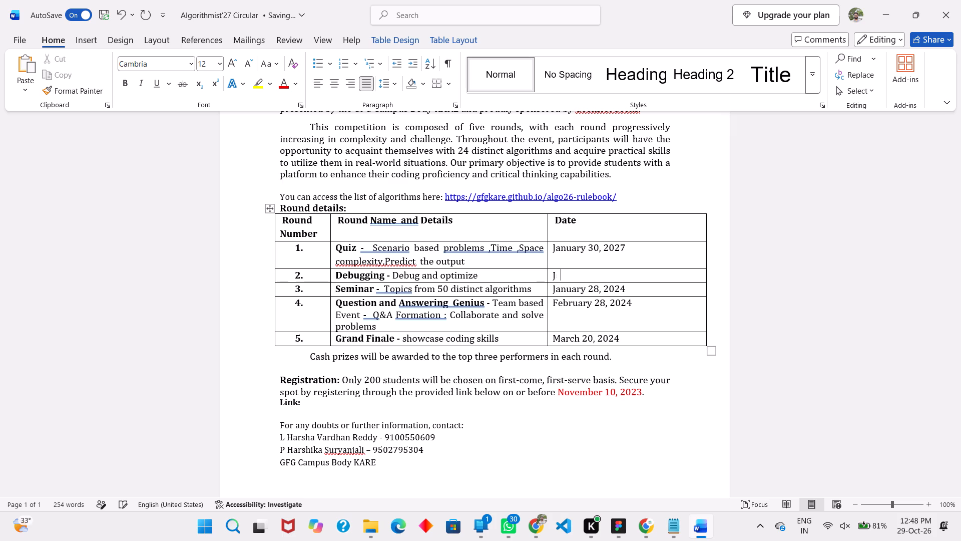
{"action": "key", "text": "BackSpace"}
{"action": "left_click_drag", "start_coordinate": [626, 246], "coordinate": [579, 253]}
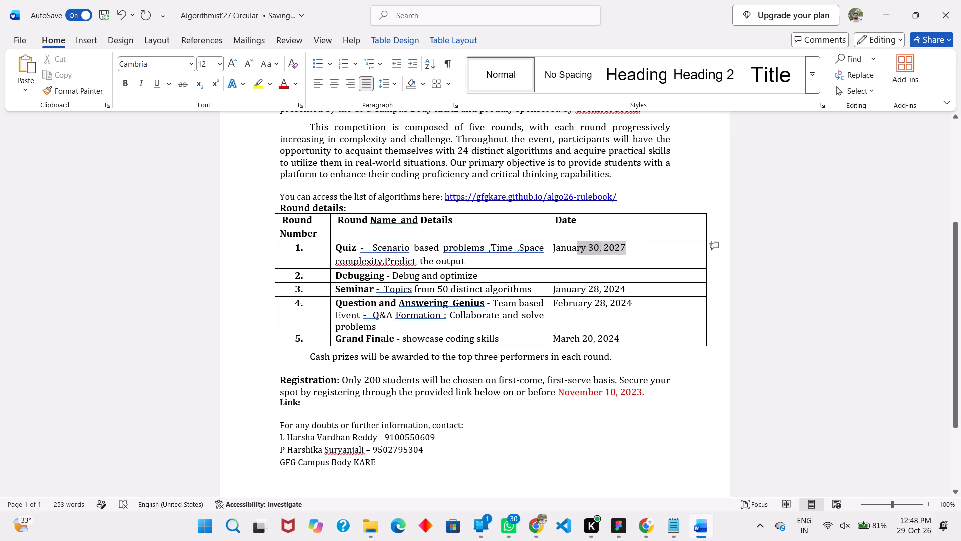
{"action": "left_click_drag", "start_coordinate": [579, 253], "coordinate": [565, 253]}
{"action": "key", "text": "ctrl+c"}
{"action": "left_click", "coordinate": [552, 275]}
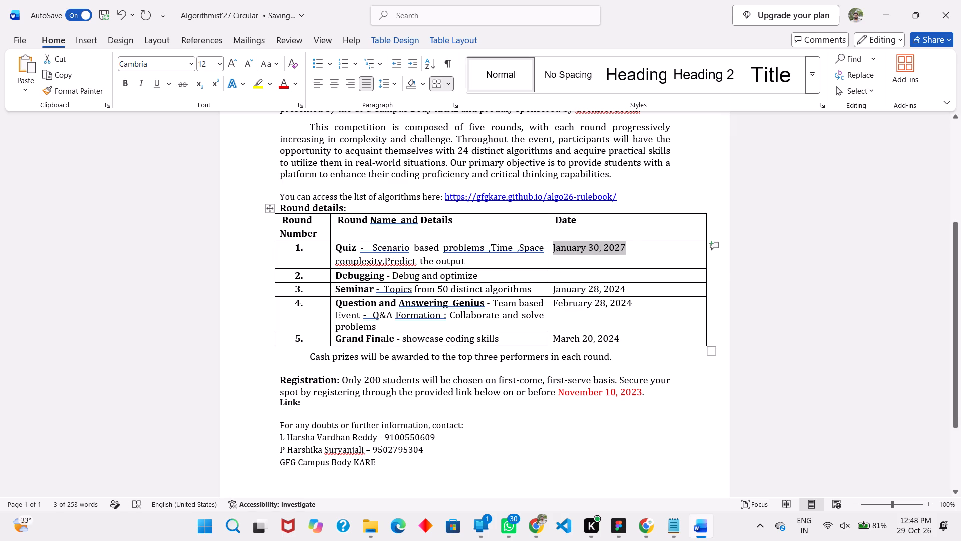
{"action": "left_click", "coordinate": [565, 275]}
{"action": "key", "text": "ctrl+v"}
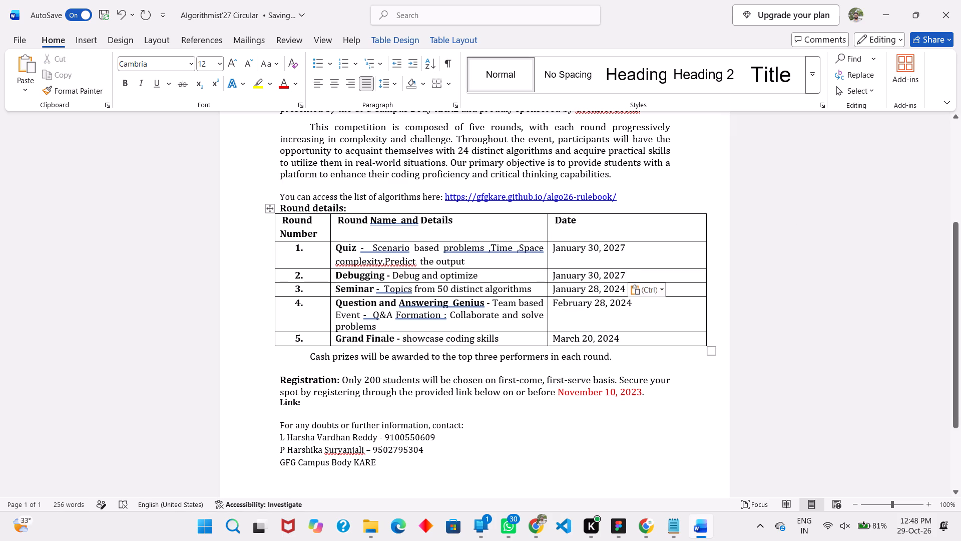
Replace the Seminar round's date with March 6, 2027, following the schedule in the Notepad notes.
{"action": "key", "text": "alt+Tab"}
{"action": "key", "text": "alt+Tab"}
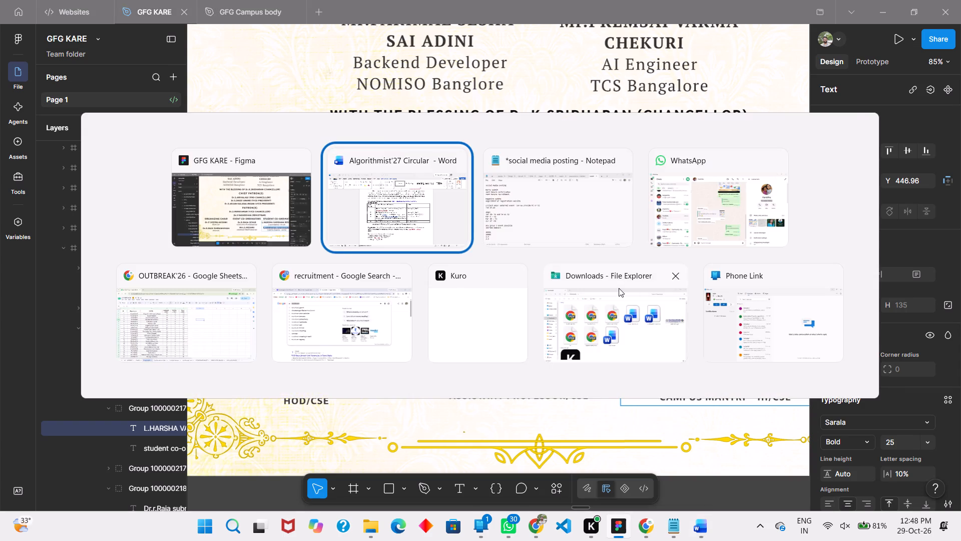
{"action": "key", "text": "alt+Tab"}
{"action": "key", "text": "alt+Tab"}
{"action": "key", "text": "alt+Tab"}
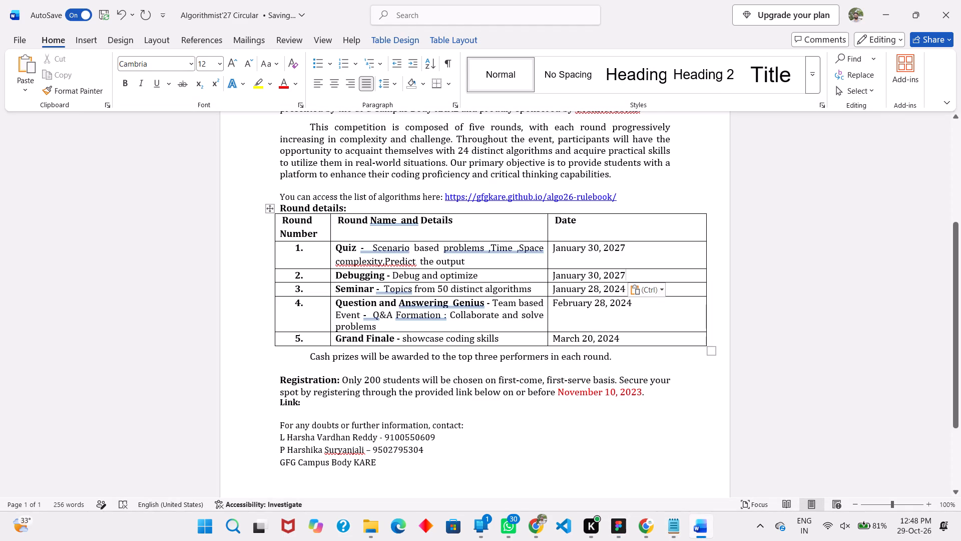
{"action": "left_click", "coordinate": [619, 292]}
{"action": "key", "text": "Right"}
{"action": "key", "text": "BackSpace"}
{"action": "key", "text": "BackSpace"}
{"action": "key", "text": "BackSpace"}
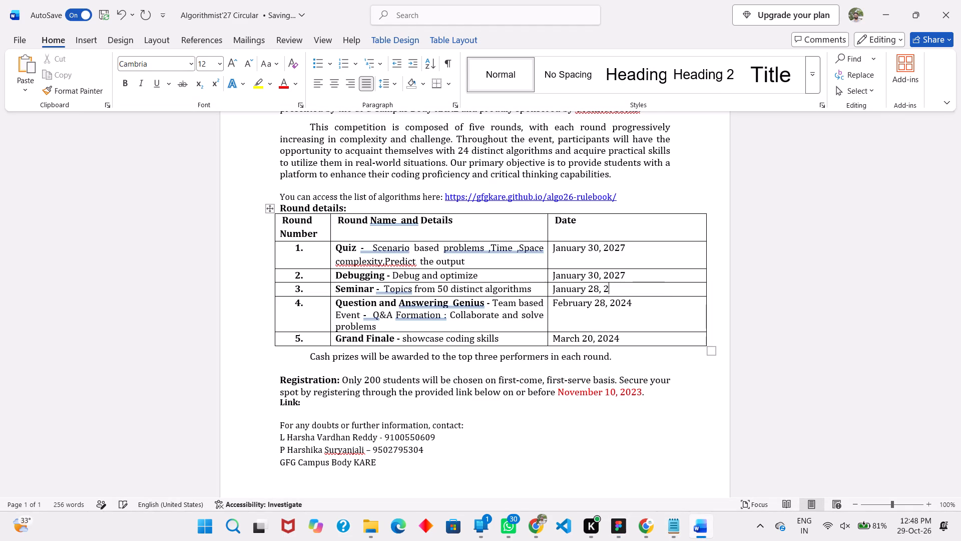
{"action": "key", "text": "BackSpace"}
{"action": "key", "text": "BackSpace"}
{"action": "key", "text": "BackSpace"}
{"action": "key", "text": "BackSpace"}
{"action": "key", "text": "BackSpace"}
{"action": "key", "text": "BackSpace"}
{"action": "key", "text": "BackSpace"}
{"action": "key", "text": "BackSpace"}
{"action": "key", "text": "BackSpace"}
{"action": "key", "text": "BackSpace"}
{"action": "key", "text": "BackSpace"}
{"action": "key", "text": "BackSpace"}
{"action": "key", "text": "BackSpace"}
{"action": "type", "text": "MA"}
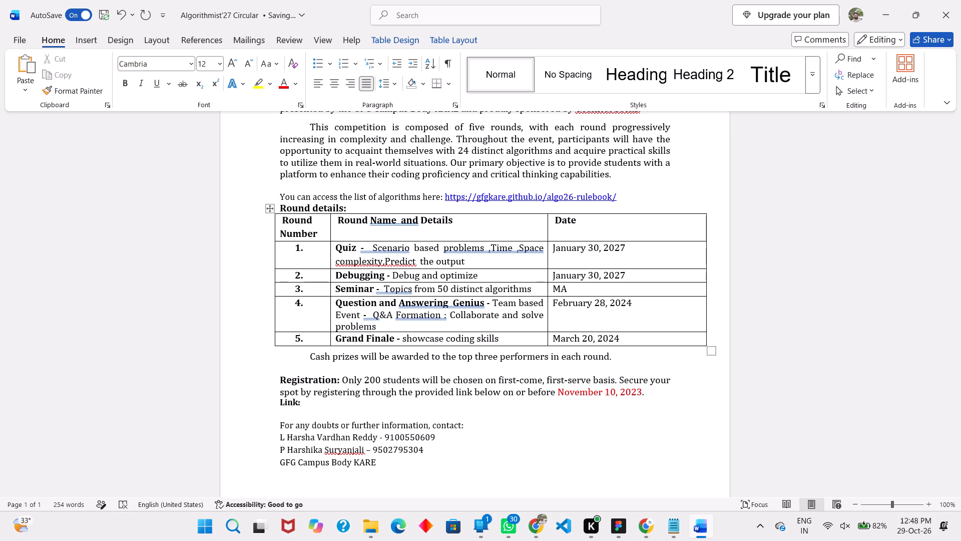
{"action": "key", "text": "BackSpace"}
{"action": "type", "text": "arch"}
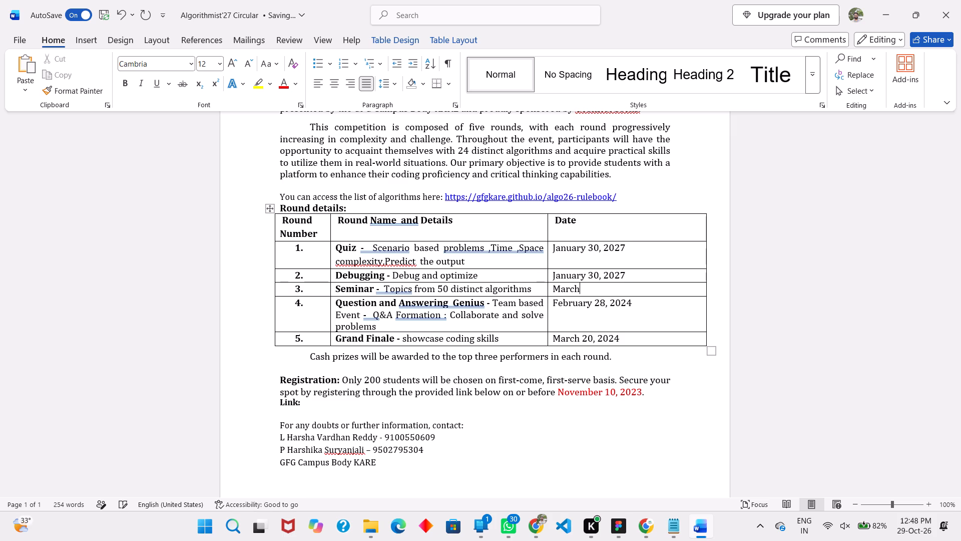
{"action": "key", "text": "space"}
{"action": "key", "text": "alt+Tab"}
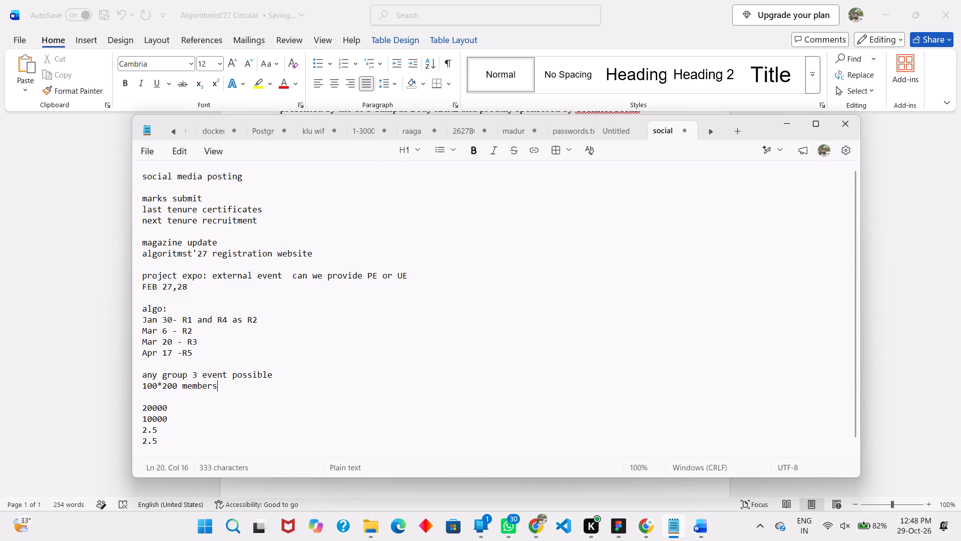
{"action": "key", "text": "alt+Tab"}
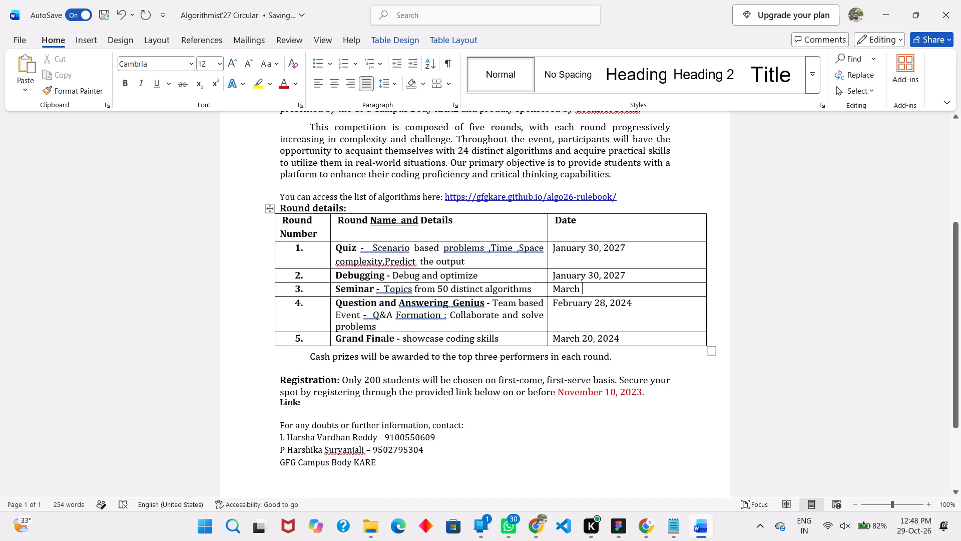
{"action": "type", "text": "6, 2024"}
{"action": "key", "text": "BackSpace"}
{"action": "key", "text": "7"}
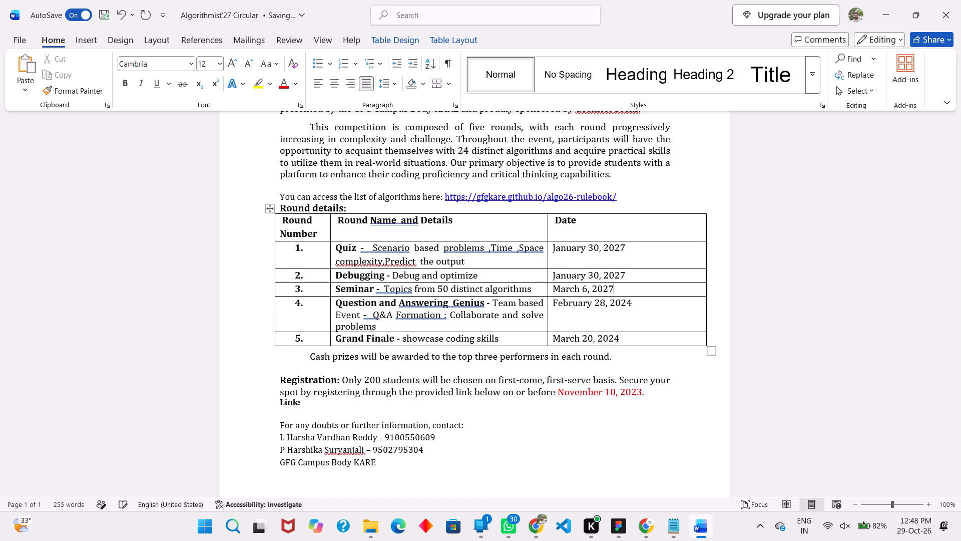
Replace the Question and Answering Genius round's date with March 20, 2027, following the schedule in the Notepad notes.
{"action": "key", "text": "Down"}
{"action": "key", "text": "Down"}
{"action": "key", "text": "Right"}
{"action": "key", "text": "Up"}
{"action": "key", "text": "Right"}
{"action": "key", "text": "Right"}
{"action": "key", "text": "BackSpace"}
{"action": "key", "text": "BackSpace"}
{"action": "key", "text": "BackSpace"}
{"action": "key", "text": "BackSpace"}
{"action": "key", "text": "BackSpace"}
{"action": "key", "text": "BackSpace"}
{"action": "key", "text": "BackSpace"}
{"action": "key", "text": "BackSpace"}
{"action": "key", "text": "BackSpace"}
{"action": "key", "text": "BackSpace"}
{"action": "key", "text": "BackSpace"}
{"action": "key", "text": "BackSpace"}
{"action": "key", "text": "BackSpace"}
{"action": "key", "text": "BackSpace"}
{"action": "key", "text": "BackSpace"}
{"action": "key", "text": "BackSpace"}
{"action": "key", "text": "BackSpace"}
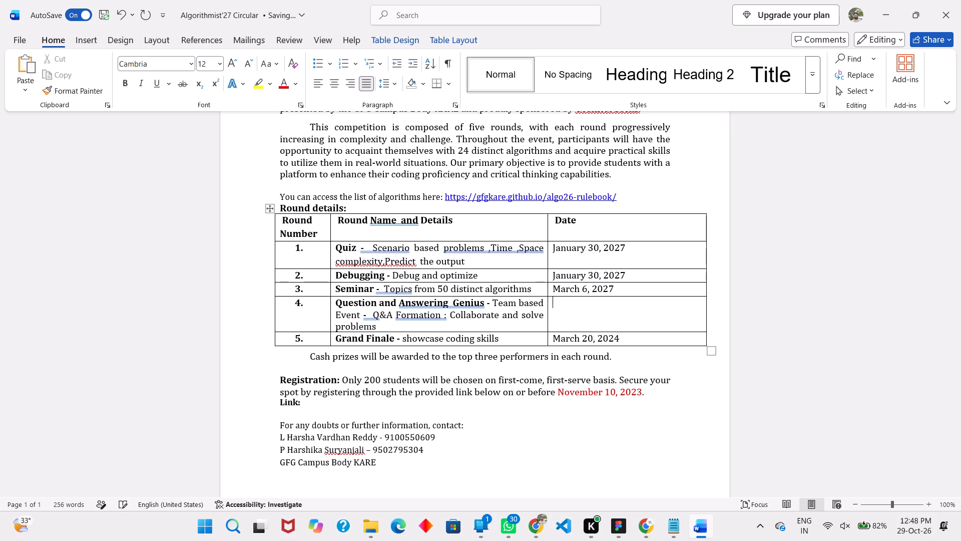
{"action": "type", "text": "Marcg"}
{"action": "key", "text": "BackSpace"}
{"action": "type", "text": "h"}
{"action": "key", "text": "space"}
{"action": "key", "text": "alt+Tab"}
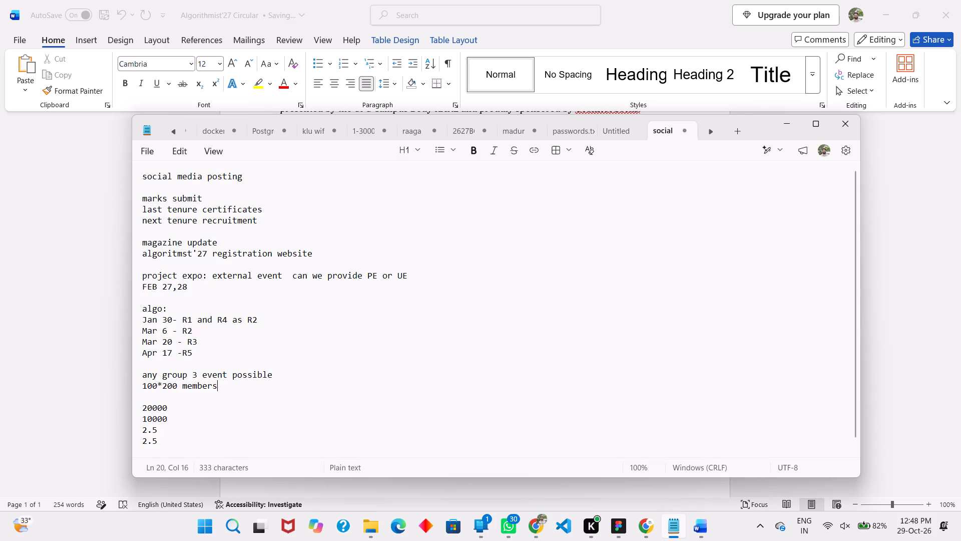
{"action": "key", "text": "alt+Tab"}
{"action": "type", "text": "20"}
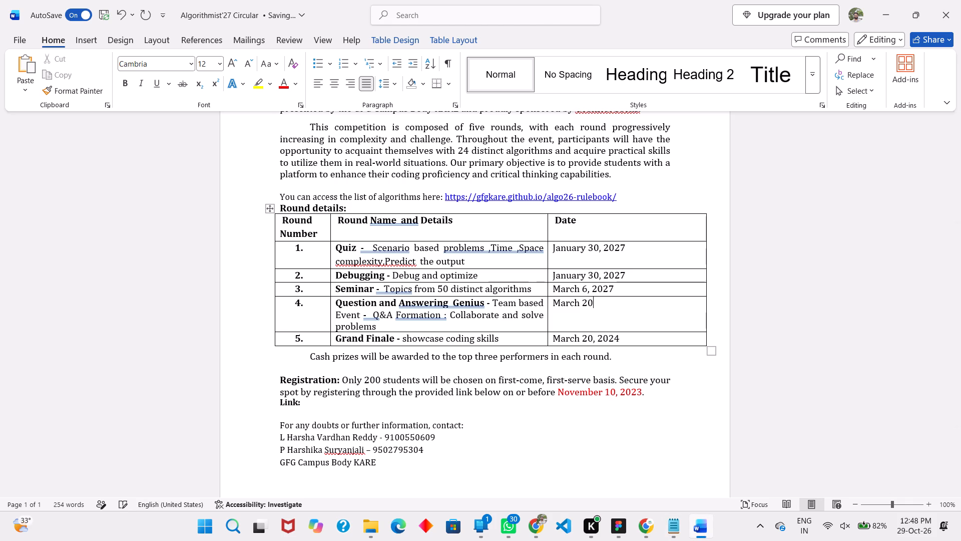
{"action": "type", "text": ", 2027"}
Set the year of the Grand Finale round's date to 2027 and check the algo schedule in the Notepad notes for its month and day.
{"action": "key", "text": "Down"}
{"action": "key", "text": "BackSpace"}
{"action": "key", "text": "7"}
{"action": "key", "text": "Left"}
{"action": "key", "text": "Left"}
{"action": "key", "text": "Left"}
{"action": "key", "text": "Left"}
{"action": "key", "text": "Left"}
{"action": "key", "text": "alt+Tab"}
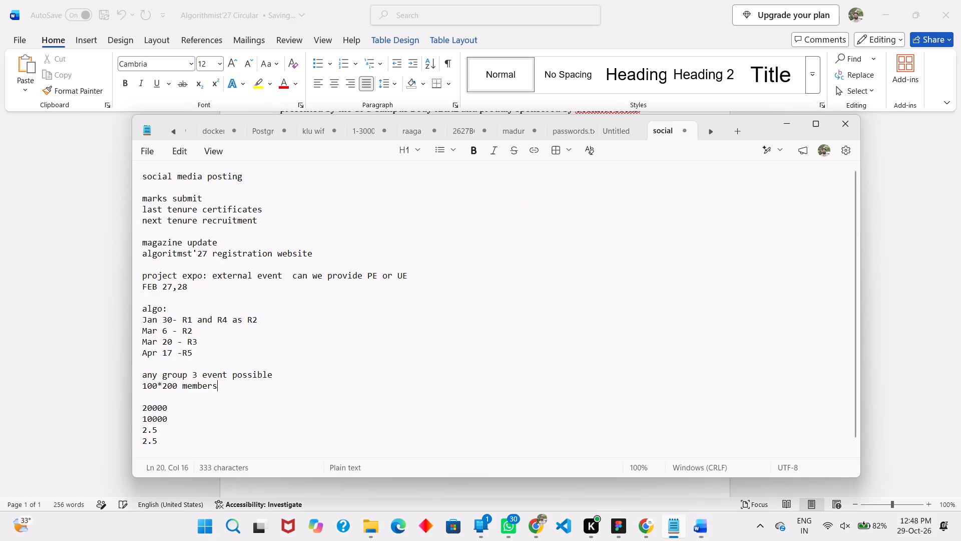